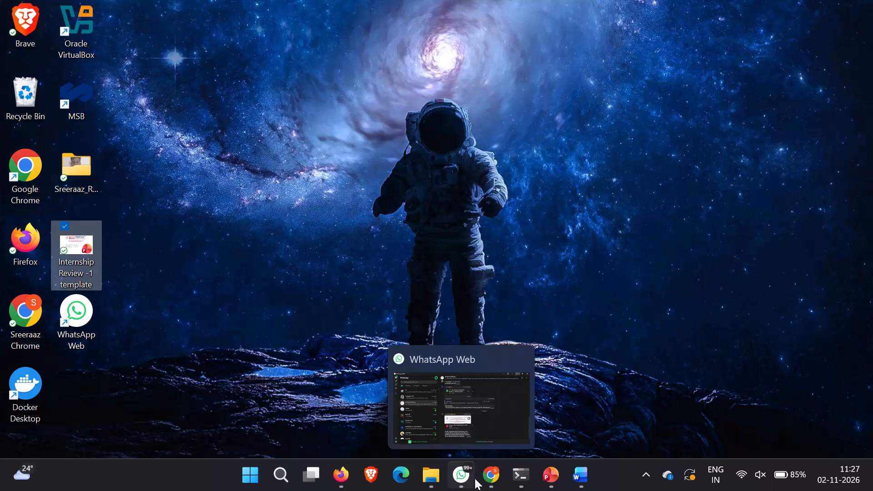
# Switch to the Internship Review -2 template presentation in PowerPoint, showing the Implementation of Modules slide.
pyautogui.click(543, 479)
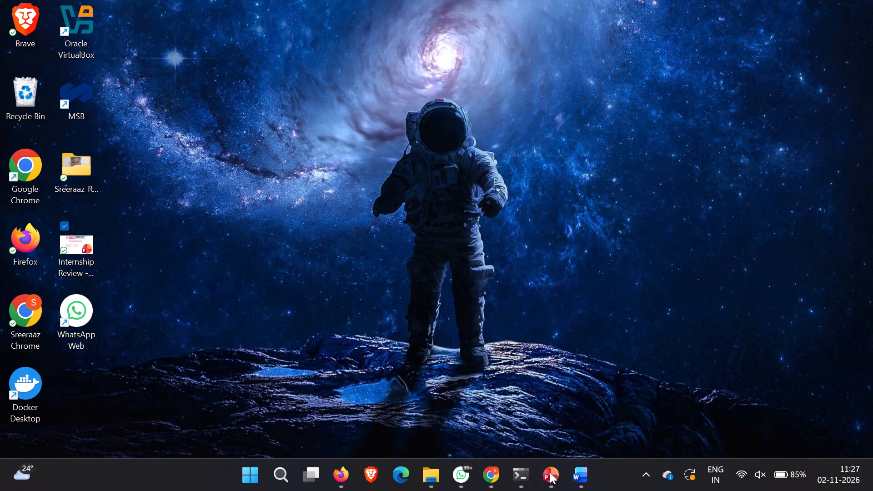
pyautogui.click(550, 476)
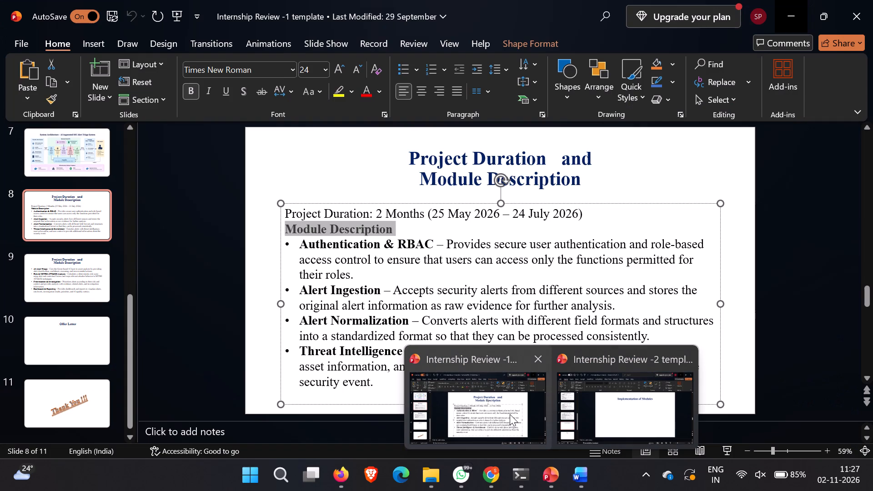
pyautogui.click(590, 411)
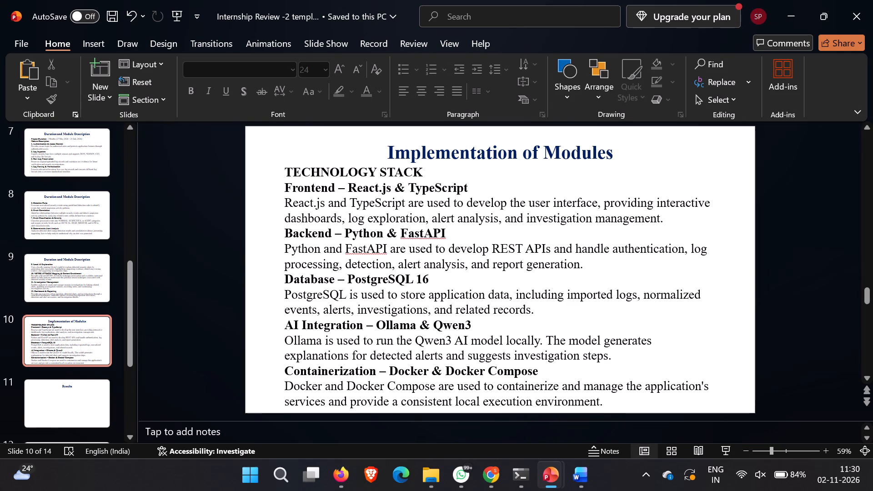
pyautogui.moveTo(285, 172); pyautogui.dragTo(605, 398)
pyautogui.hotkey('ctrl', 'v')
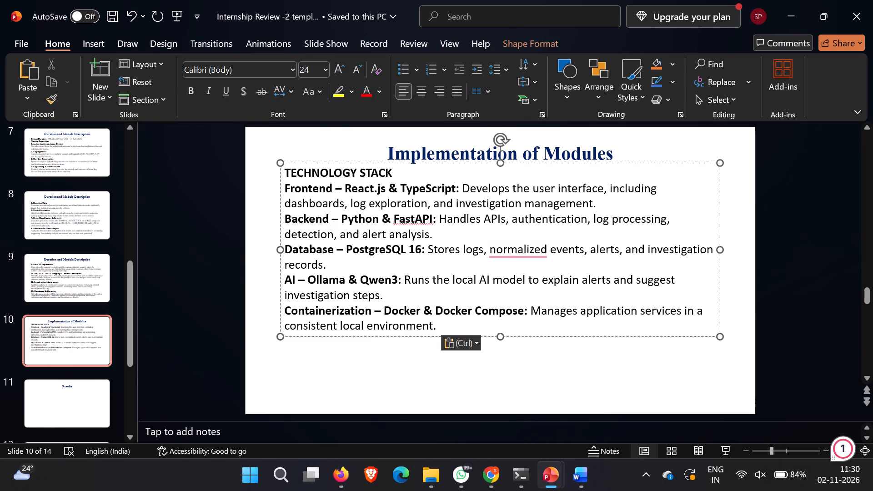
# Format all the newly pasted Technology Stack text in Times New Roman.
pyautogui.moveTo(286, 170); pyautogui.dragTo(495, 322)
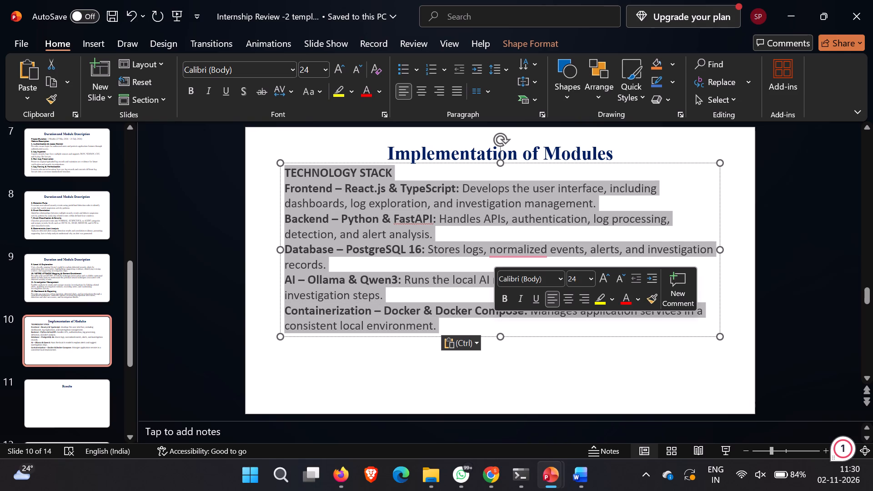
pyautogui.click(541, 277)
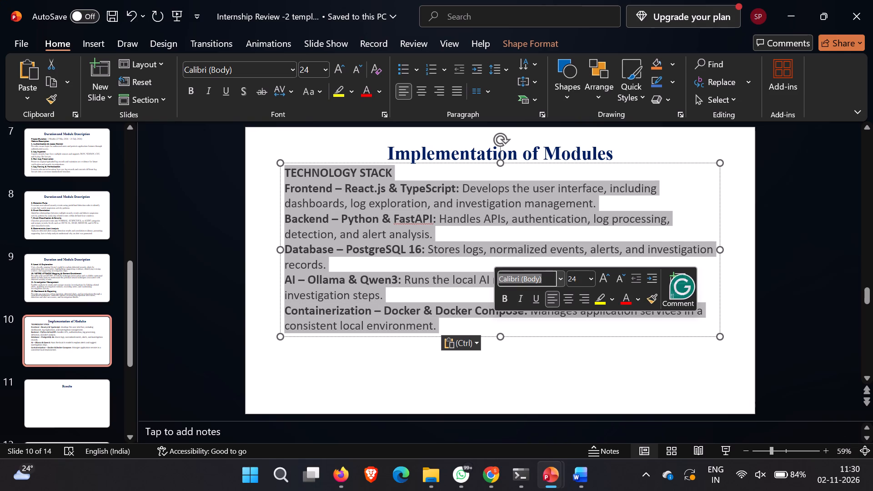
pyautogui.write('ti')
pyautogui.press('Return')
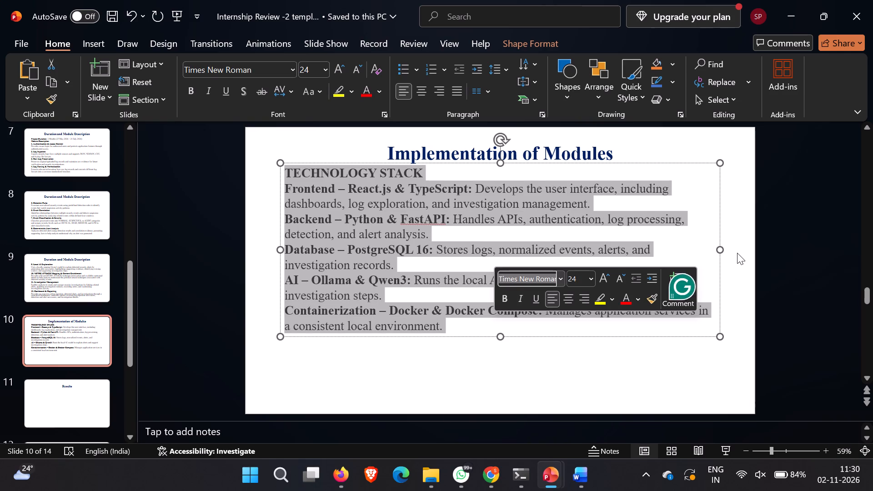
pyautogui.click(737, 253)
# Move the Technology Stack text box slightly down to leave a gap beneath the Implementation of Modules title.
pyautogui.moveTo(379, 183); pyautogui.dragTo(364, 162)
pyautogui.click(364, 162)
pyautogui.moveTo(364, 162); pyautogui.dragTo(363, 185)
pyautogui.click(777, 225)
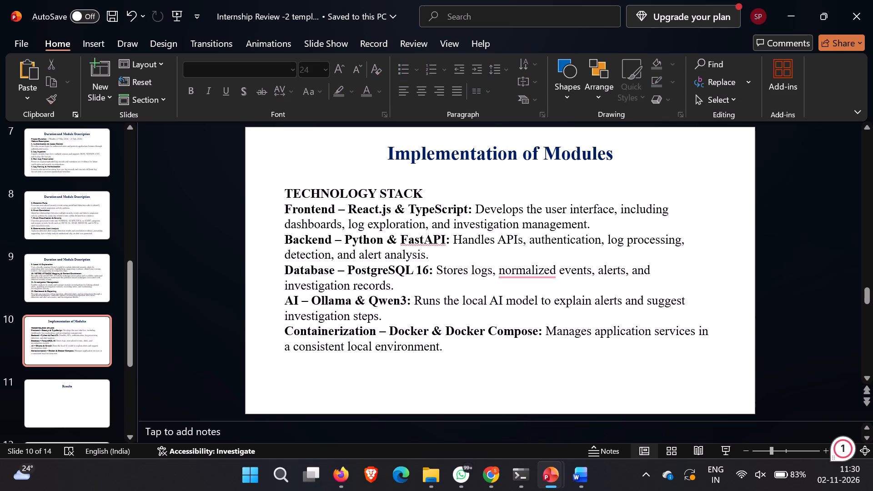
# Insert a blank line between the TECHNOLOGY STACK heading and the Frontend paragraph.
pyautogui.click(444, 192)
pyautogui.press('Return')
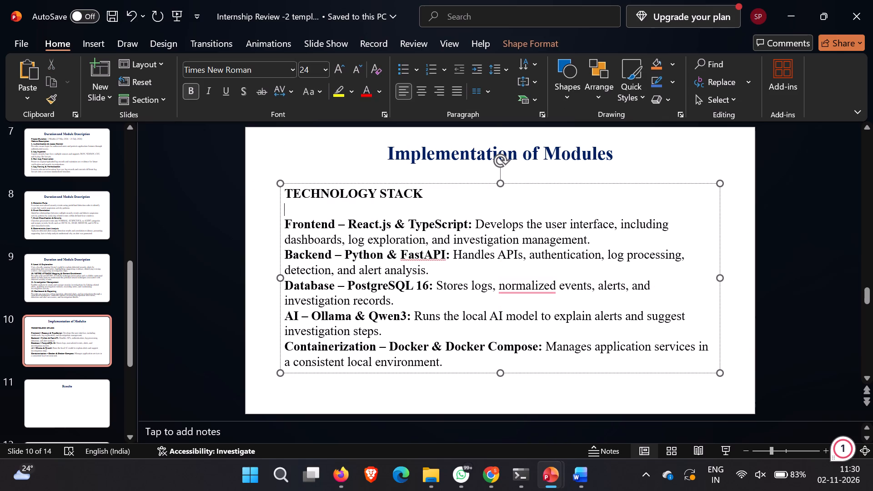
pyautogui.click(851, 238)
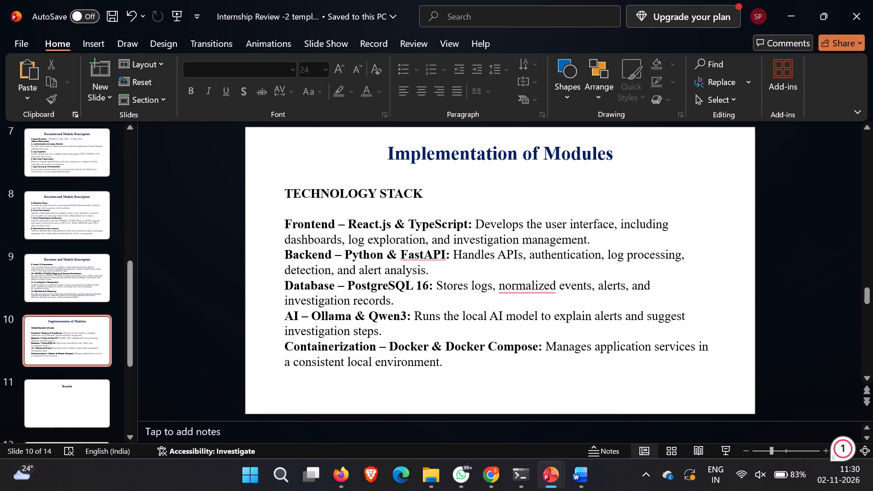
pyautogui.click(427, 193)
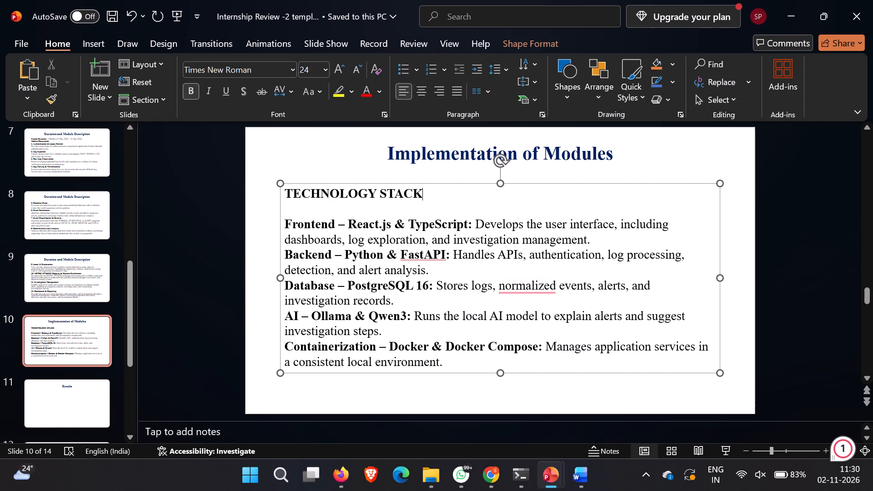
pyautogui.click(768, 230)
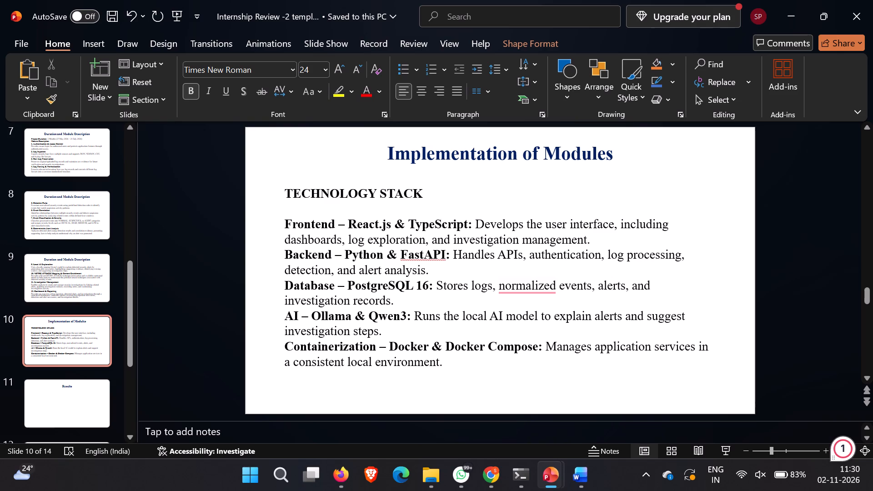
# Delete the version number 16 after PostgreSQL in the Database line.
pyautogui.click(427, 281)
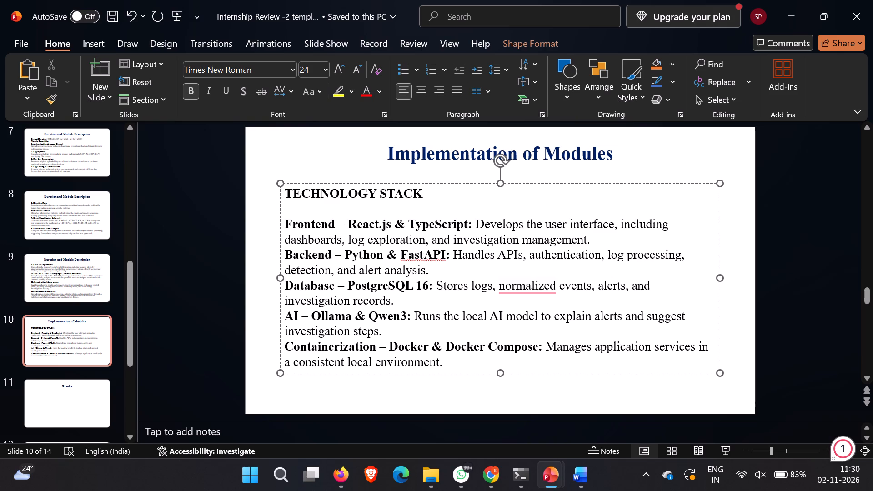
pyautogui.press('BackSpace')
pyautogui.press('BackSpace')
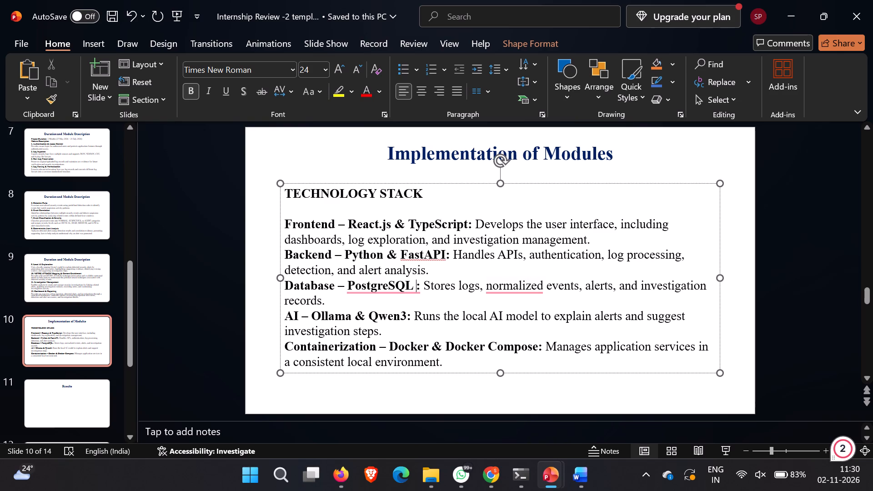
pyautogui.click(804, 299)
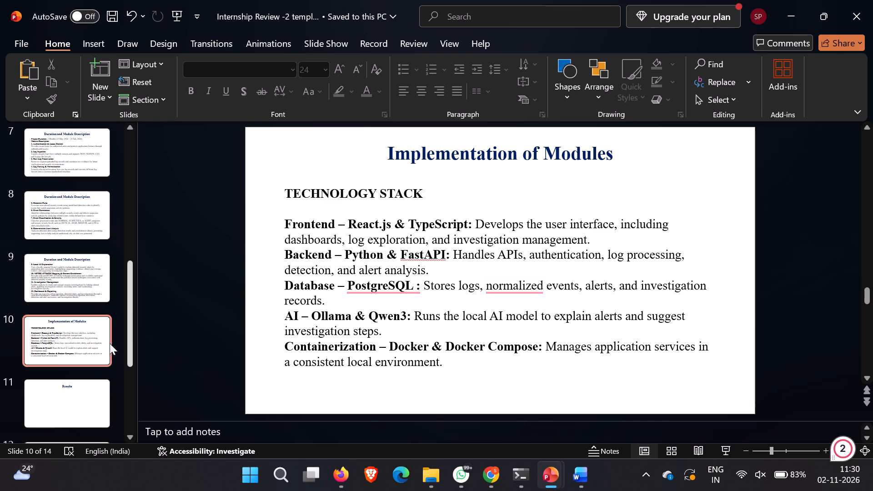
# Add a new blank slide directly after the Implementation of Modules slide 10.
pyautogui.rightClick(89, 356)
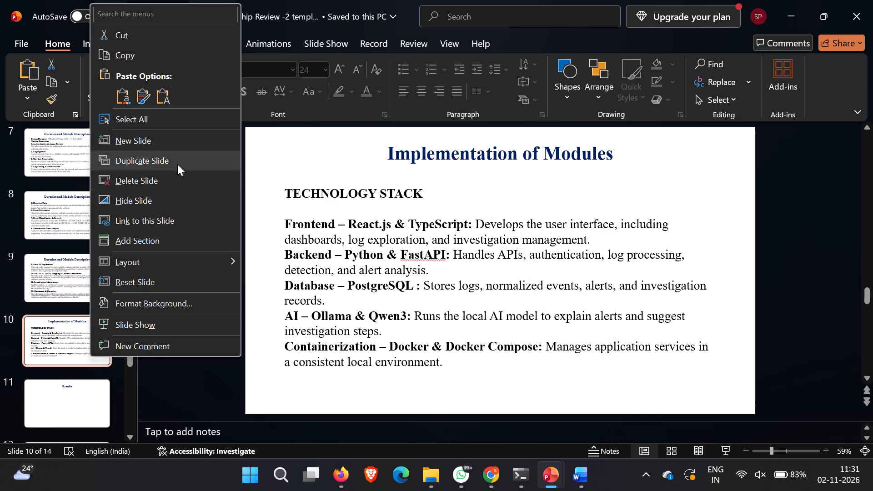
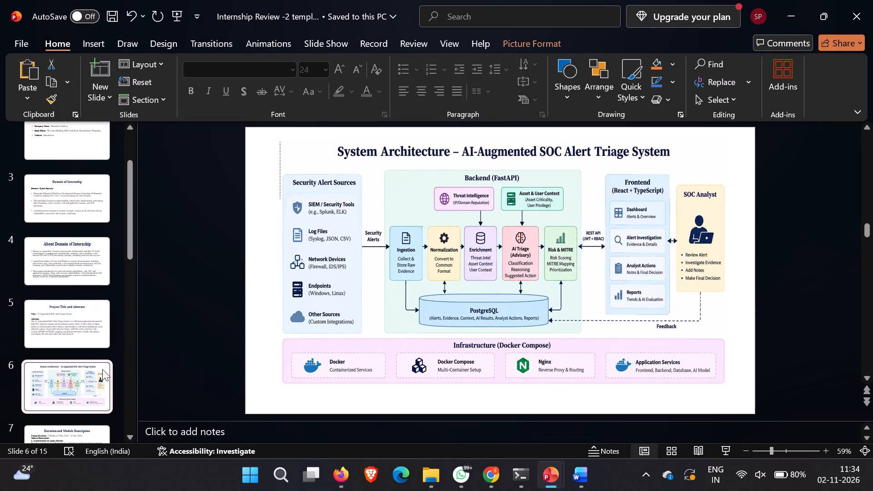
pyautogui.rightClick(102, 369)
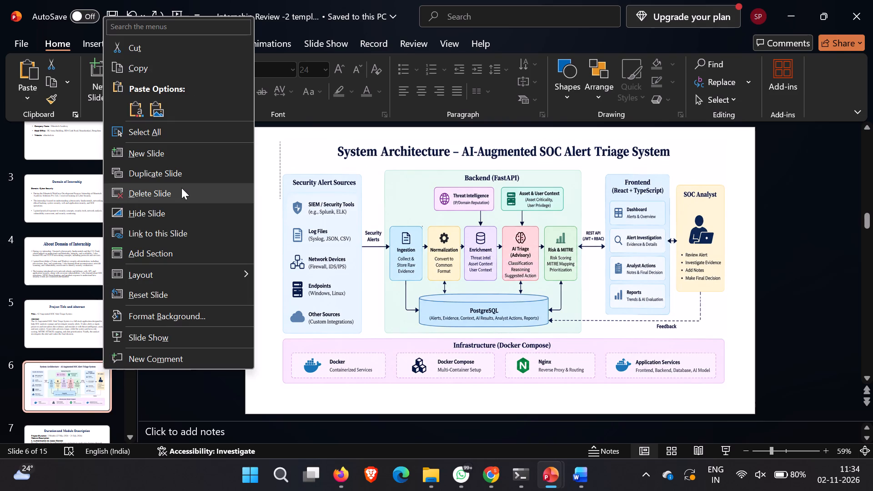
pyautogui.click(181, 188)
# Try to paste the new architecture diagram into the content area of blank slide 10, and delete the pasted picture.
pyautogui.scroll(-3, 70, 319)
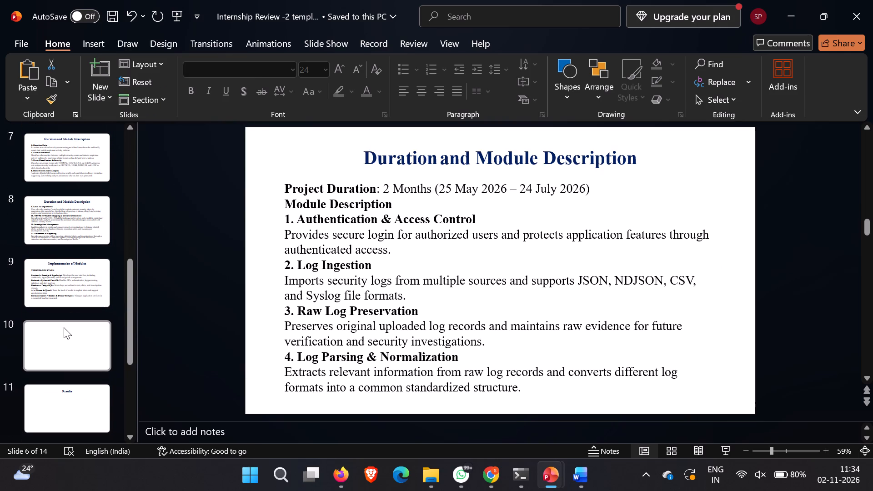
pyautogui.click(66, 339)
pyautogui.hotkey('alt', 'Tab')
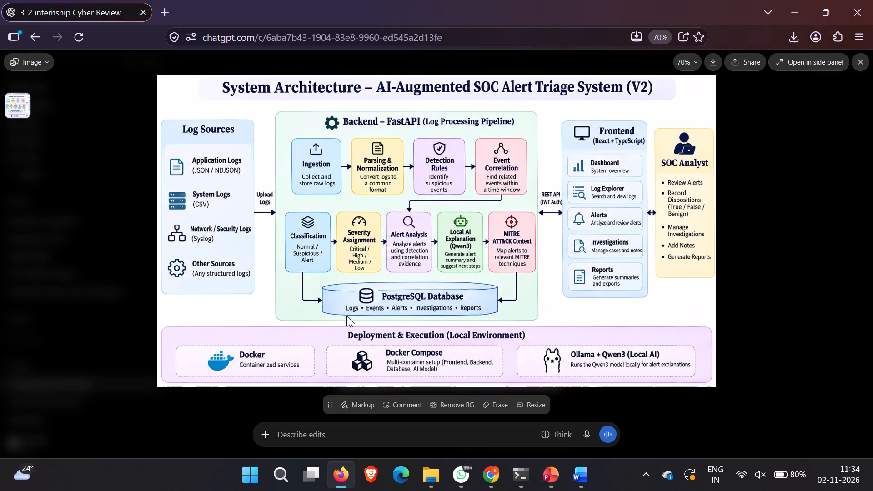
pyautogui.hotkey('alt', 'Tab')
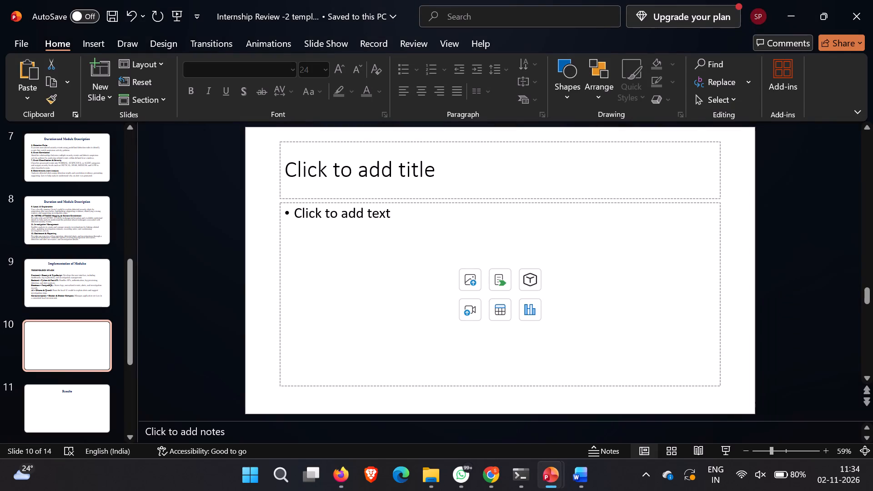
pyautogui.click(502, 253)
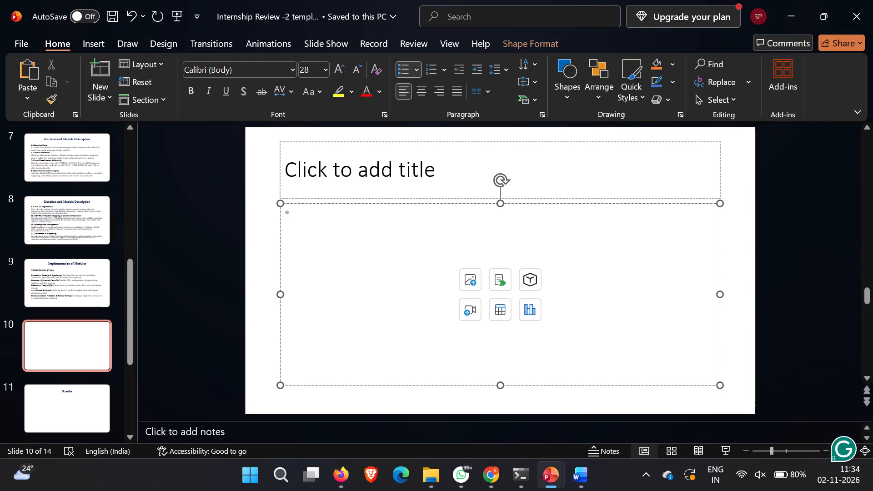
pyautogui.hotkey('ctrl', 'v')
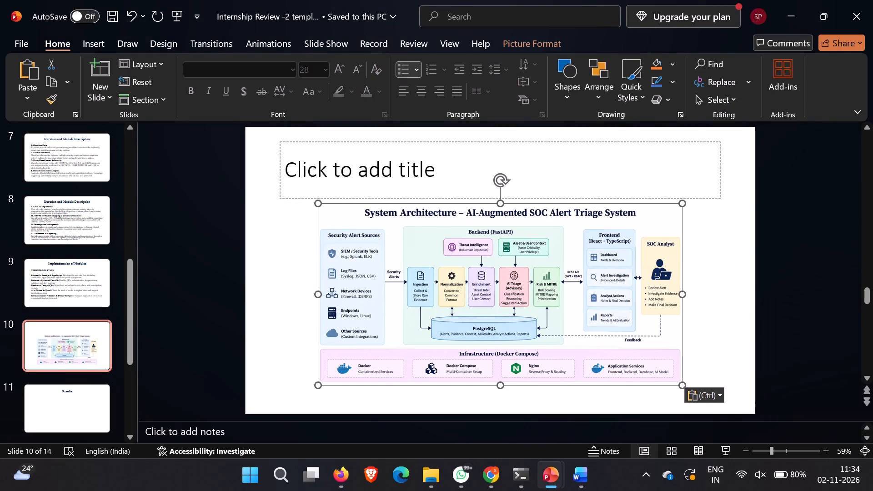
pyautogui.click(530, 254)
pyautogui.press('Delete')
# Return to ChatGPT in Firefox and download the System Architecture (V2) image again.
pyautogui.hotkey('alt', 'Tab')
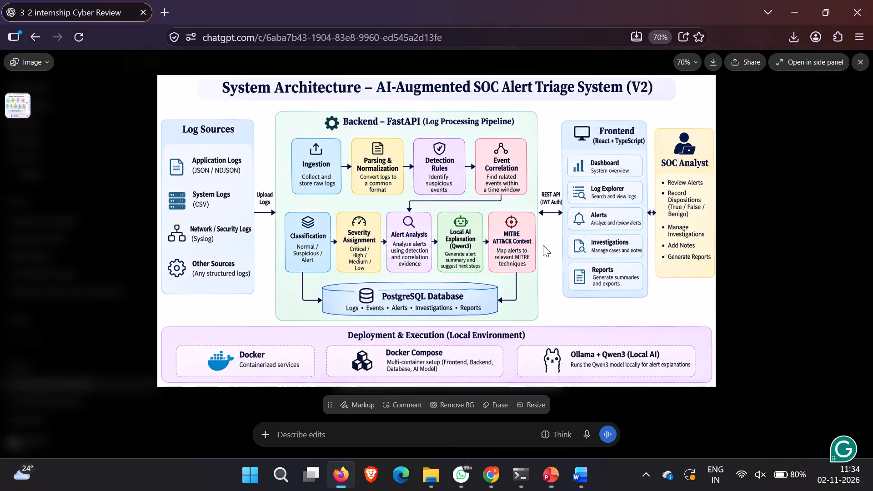
pyautogui.click(611, 191)
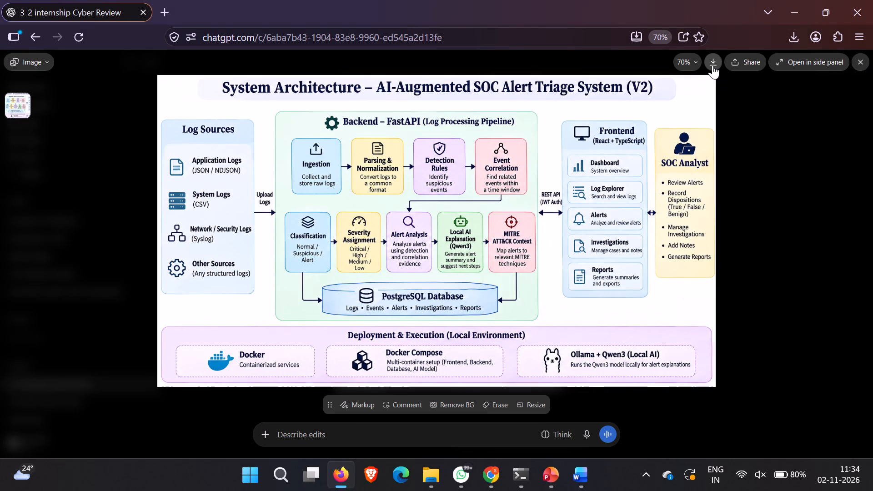
pyautogui.click(712, 65)
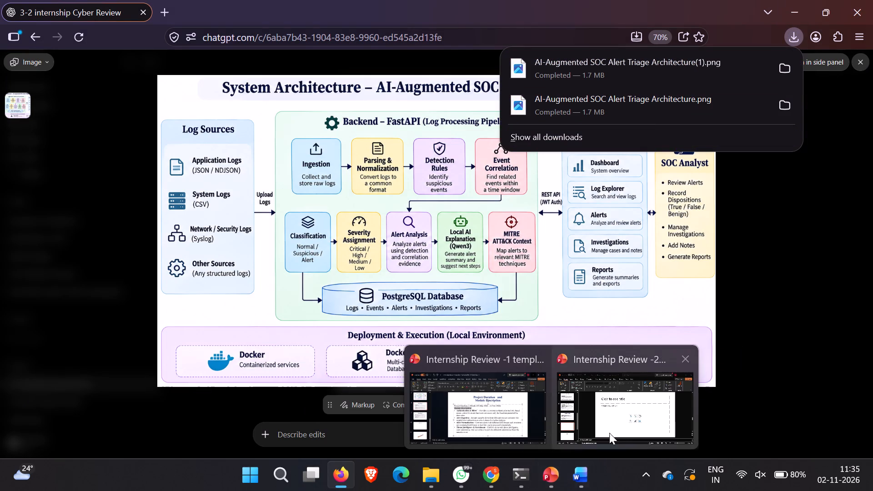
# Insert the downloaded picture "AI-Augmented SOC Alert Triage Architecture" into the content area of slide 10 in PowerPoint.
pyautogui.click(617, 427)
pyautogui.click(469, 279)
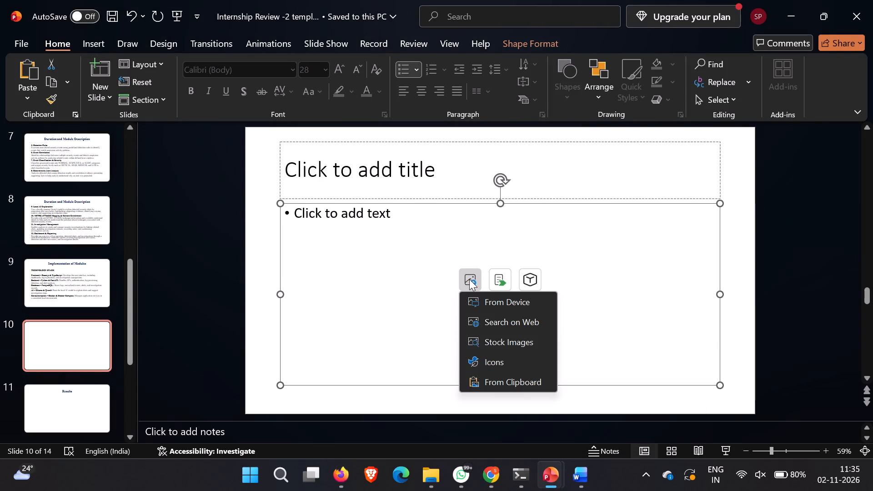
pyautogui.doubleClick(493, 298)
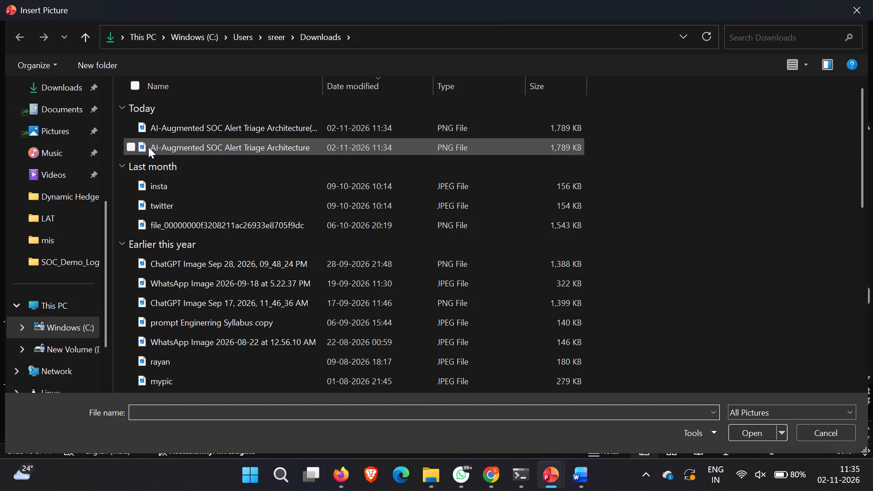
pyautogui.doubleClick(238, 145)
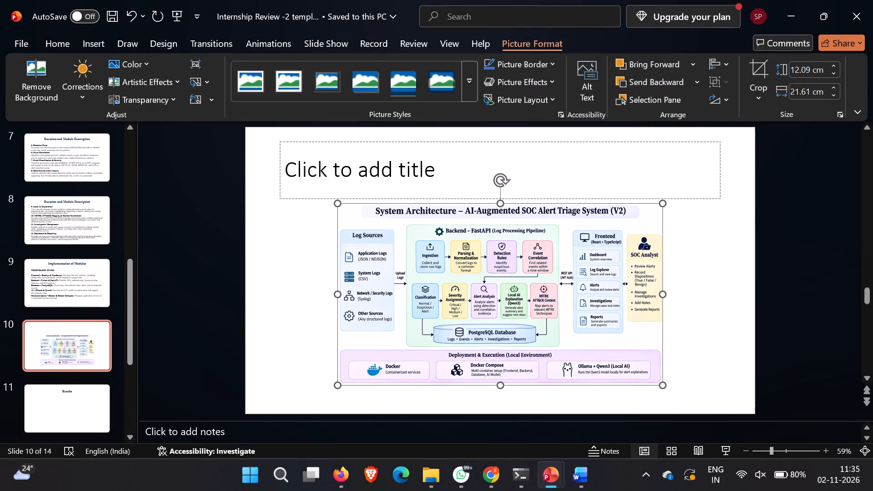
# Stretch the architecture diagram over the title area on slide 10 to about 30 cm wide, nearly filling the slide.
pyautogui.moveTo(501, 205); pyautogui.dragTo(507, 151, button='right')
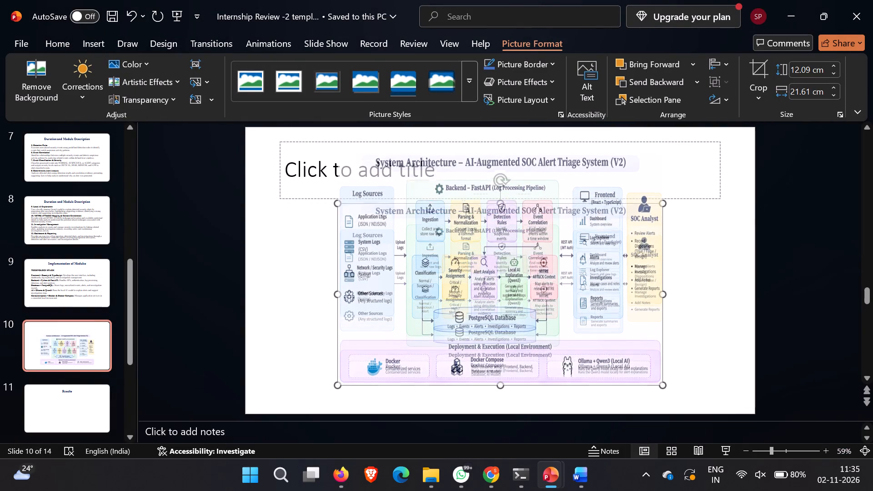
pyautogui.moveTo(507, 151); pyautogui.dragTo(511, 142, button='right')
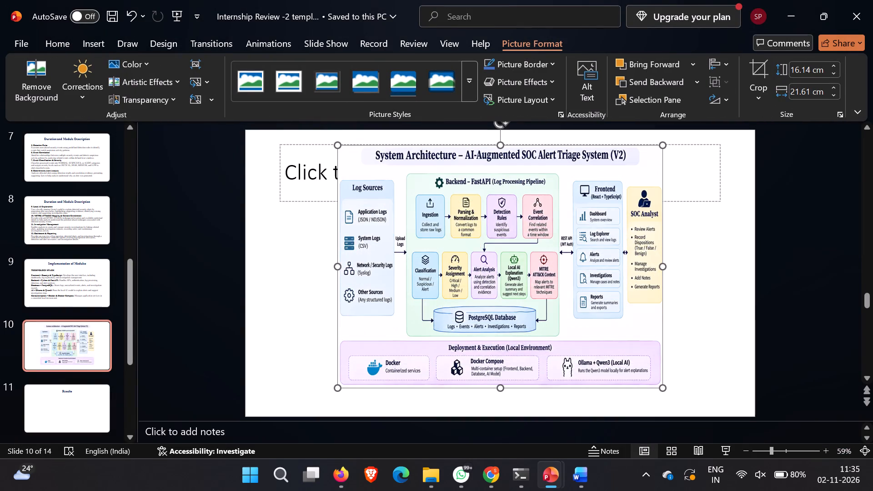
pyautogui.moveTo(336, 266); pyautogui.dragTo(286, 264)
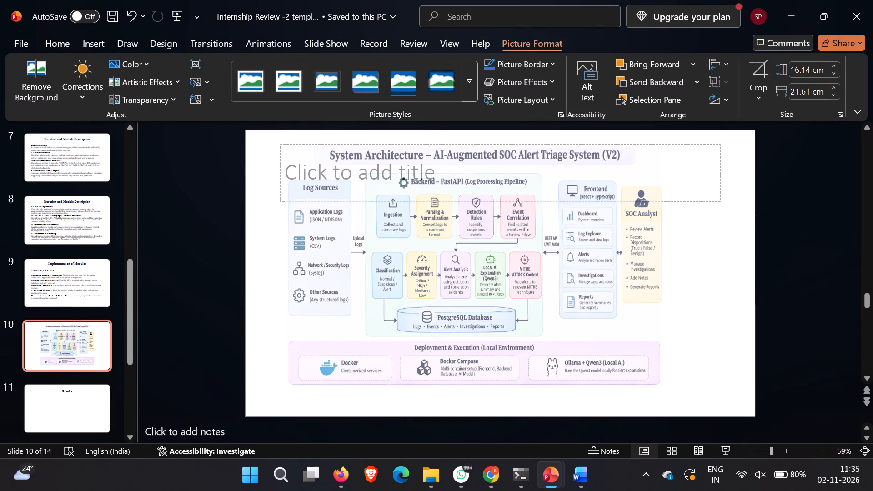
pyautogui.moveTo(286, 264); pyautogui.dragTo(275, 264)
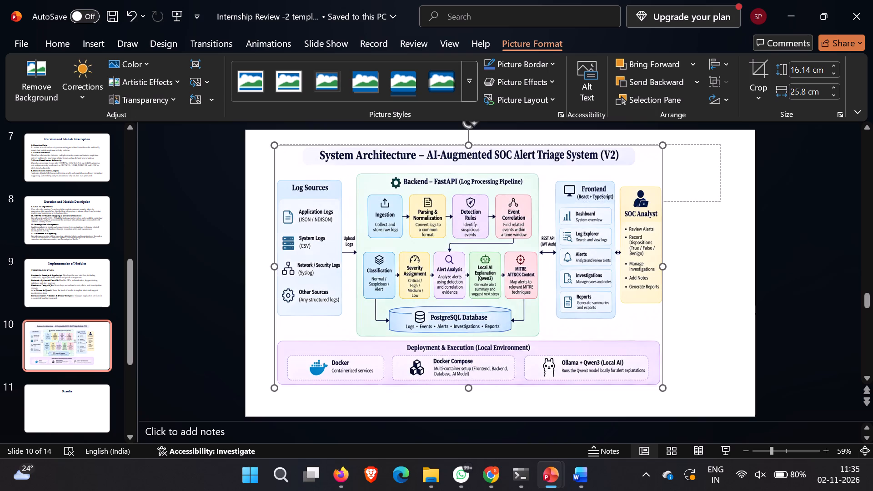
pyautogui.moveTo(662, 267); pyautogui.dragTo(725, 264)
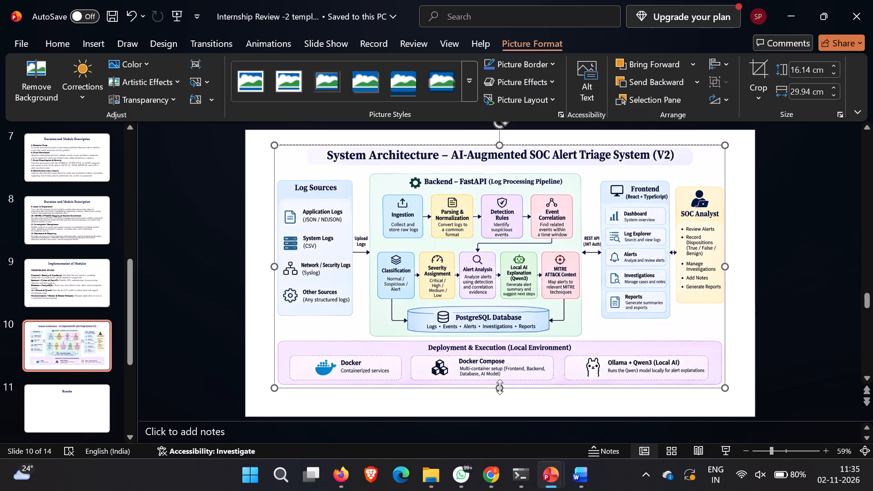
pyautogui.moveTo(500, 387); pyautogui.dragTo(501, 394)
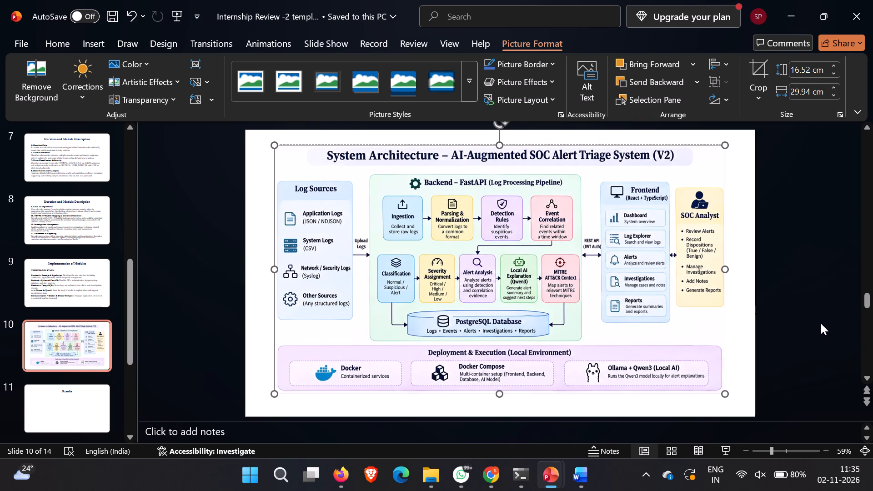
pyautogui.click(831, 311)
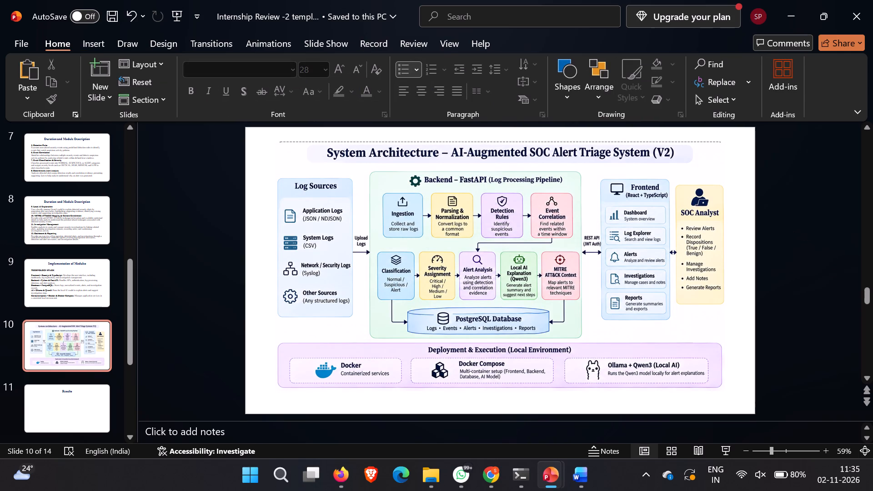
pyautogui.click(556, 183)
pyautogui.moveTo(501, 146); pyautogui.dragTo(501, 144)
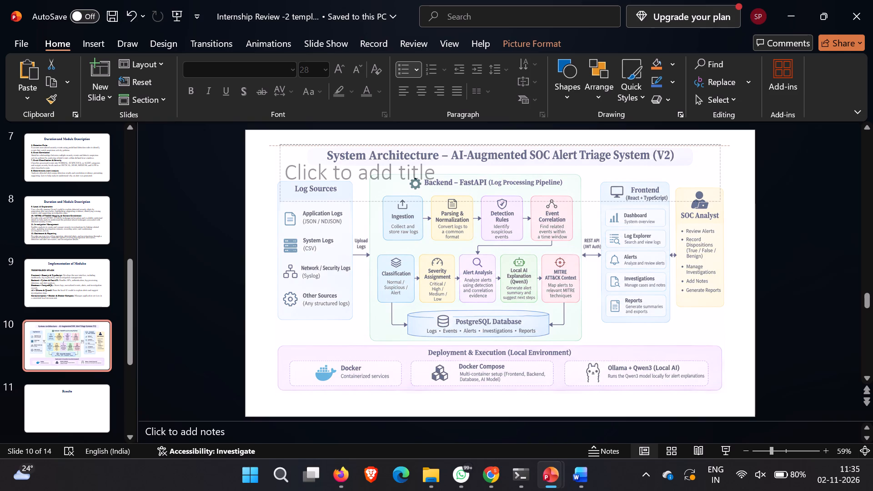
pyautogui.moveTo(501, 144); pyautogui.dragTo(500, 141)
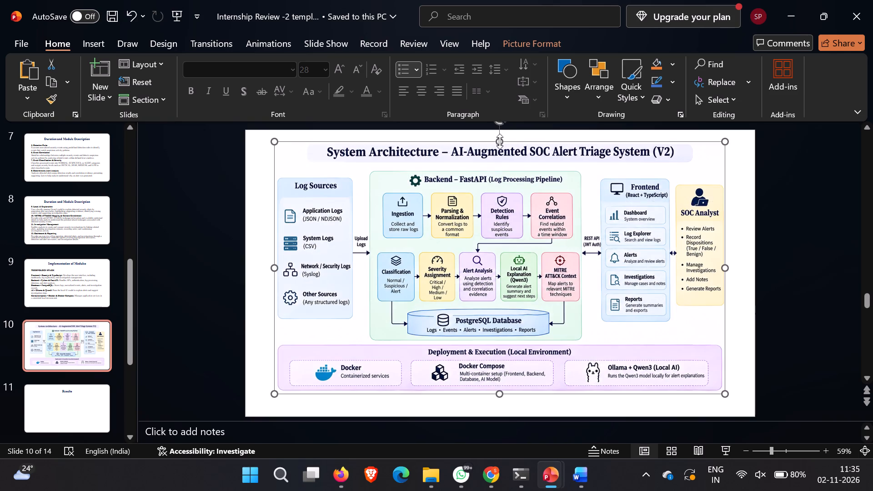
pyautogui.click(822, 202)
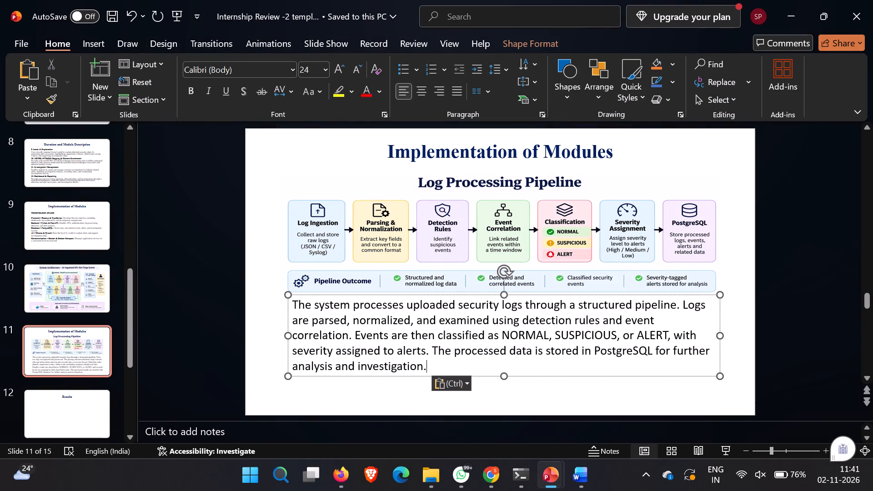
# Move the paragraph box on slide 11 slightly down to leave a gap below the pipeline diagram.
pyautogui.click(513, 344)
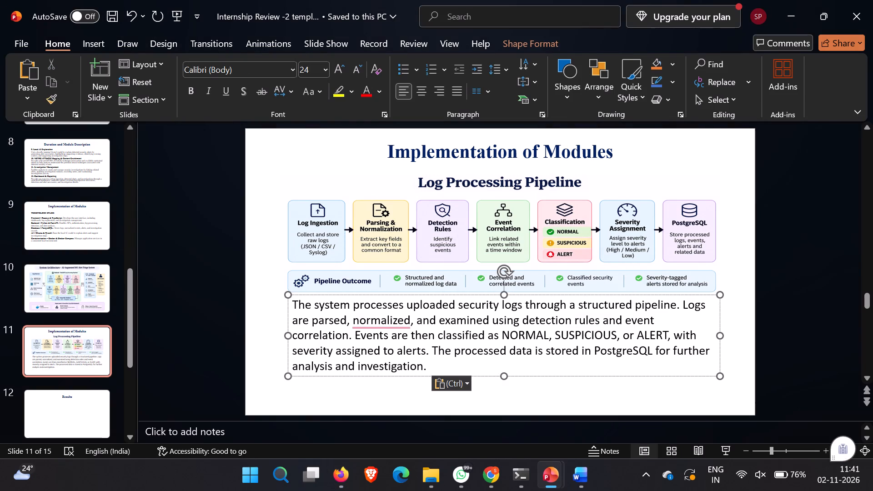
pyautogui.moveTo(316, 296); pyautogui.dragTo(316, 311)
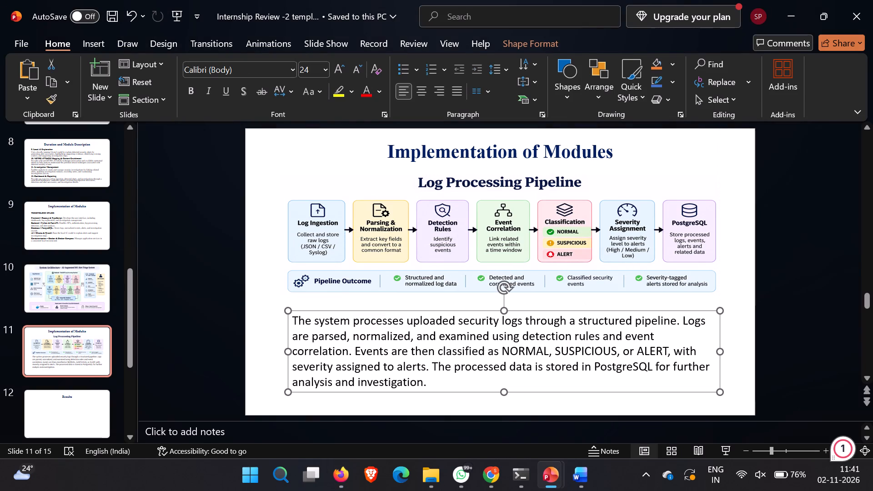
pyautogui.click(746, 258)
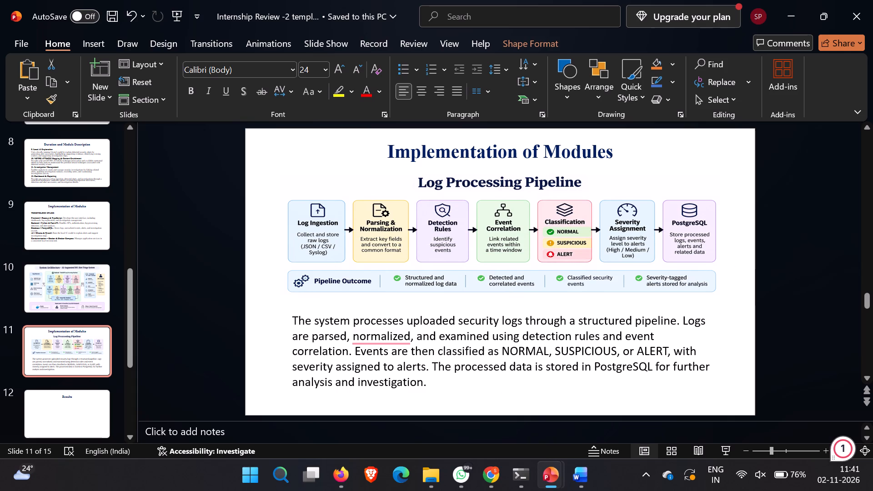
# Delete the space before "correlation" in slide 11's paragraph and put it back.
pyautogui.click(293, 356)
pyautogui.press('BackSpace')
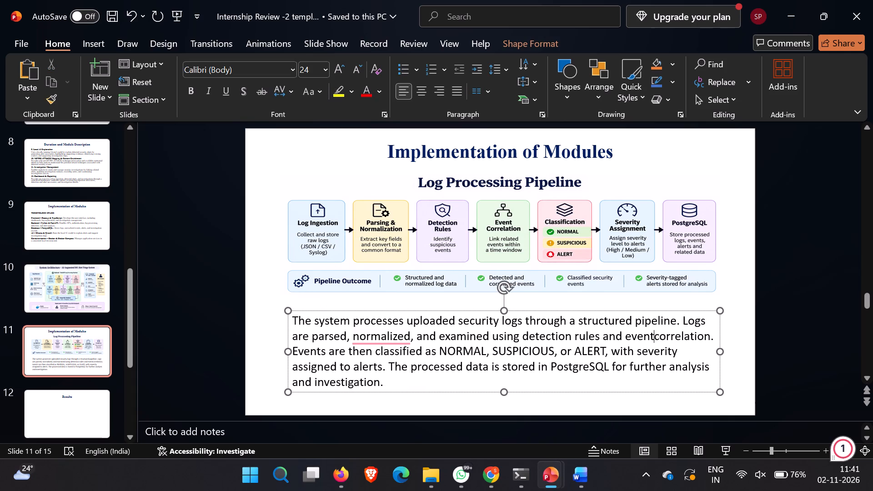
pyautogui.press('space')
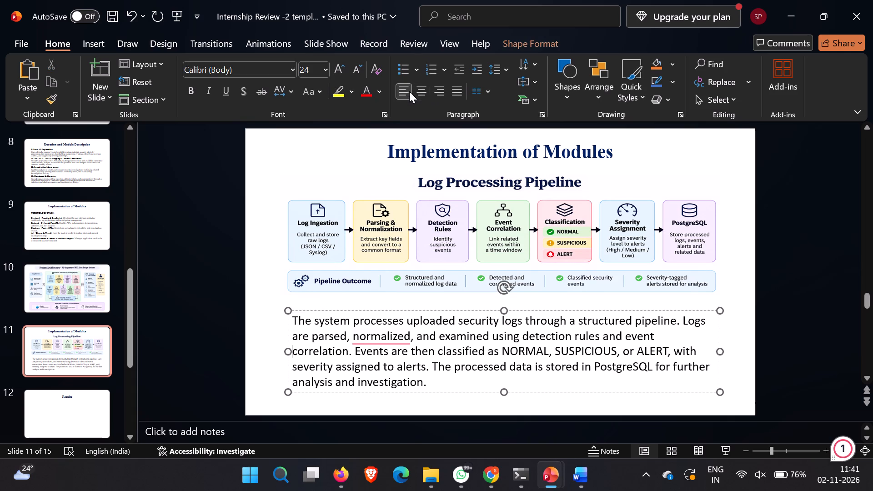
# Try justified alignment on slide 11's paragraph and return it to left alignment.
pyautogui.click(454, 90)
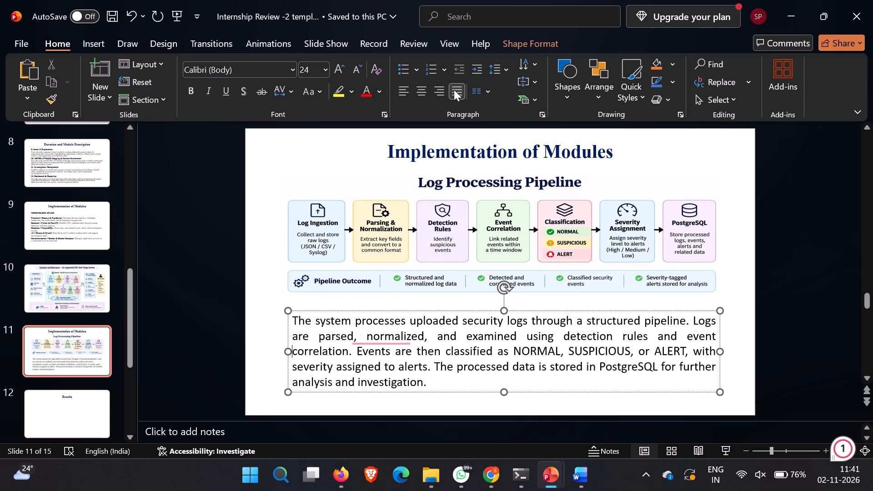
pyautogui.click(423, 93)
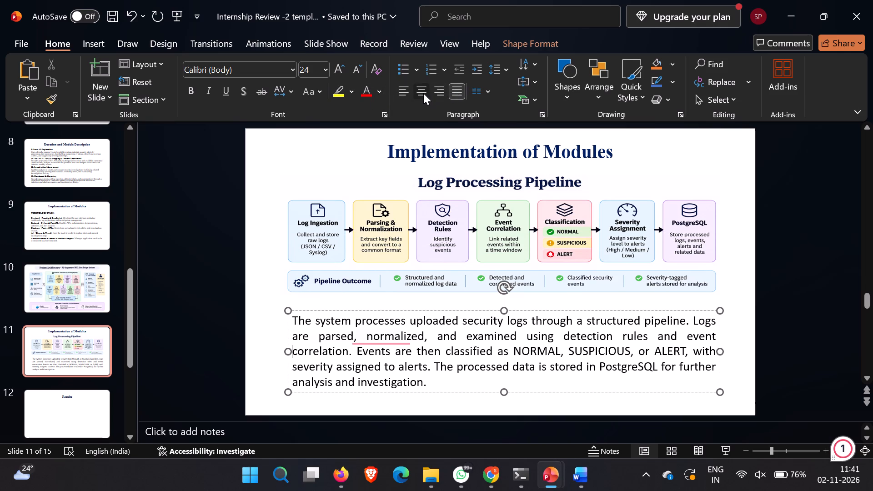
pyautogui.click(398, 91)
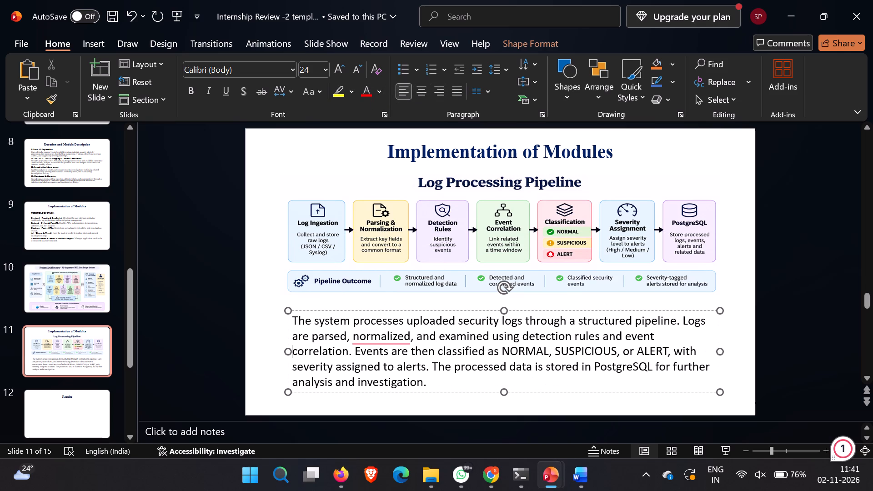
# Stretch the pipeline diagram's bottom edge slightly downward towards the paragraph on slide 11.
pyautogui.moveTo(753, 241); pyautogui.dragTo(670, 235)
pyautogui.click(670, 235)
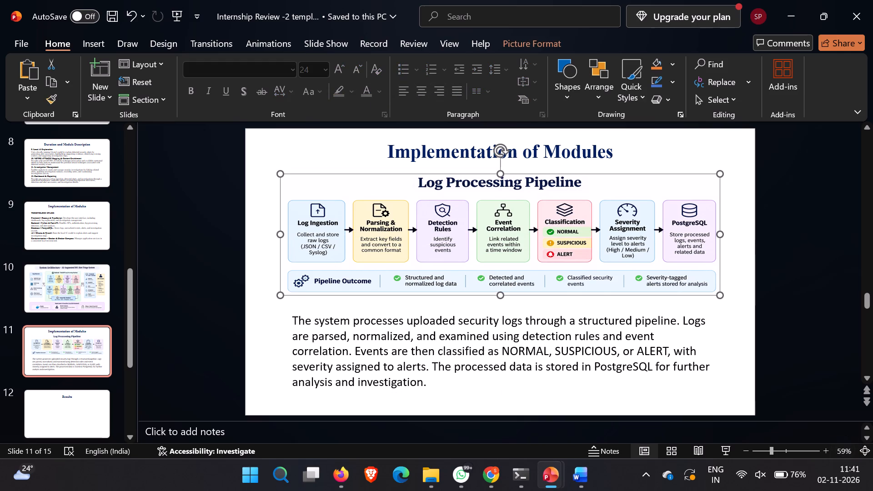
pyautogui.moveTo(502, 295); pyautogui.dragTo(506, 299)
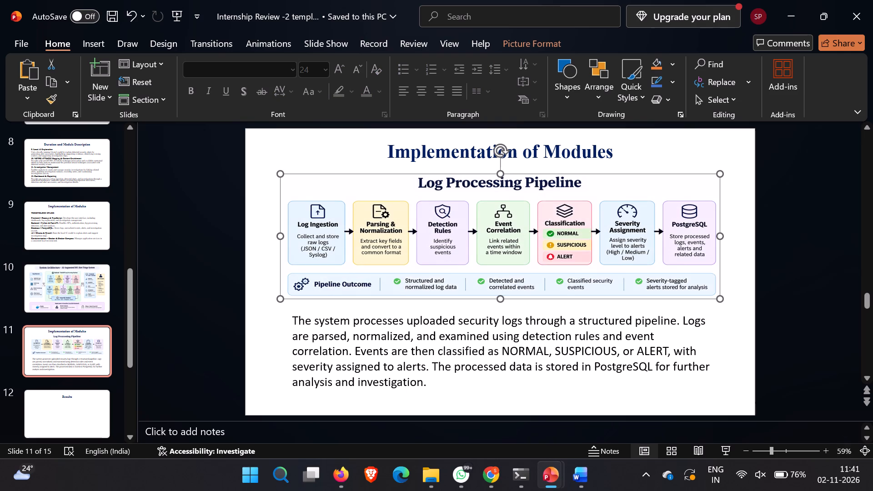
pyautogui.click(770, 299)
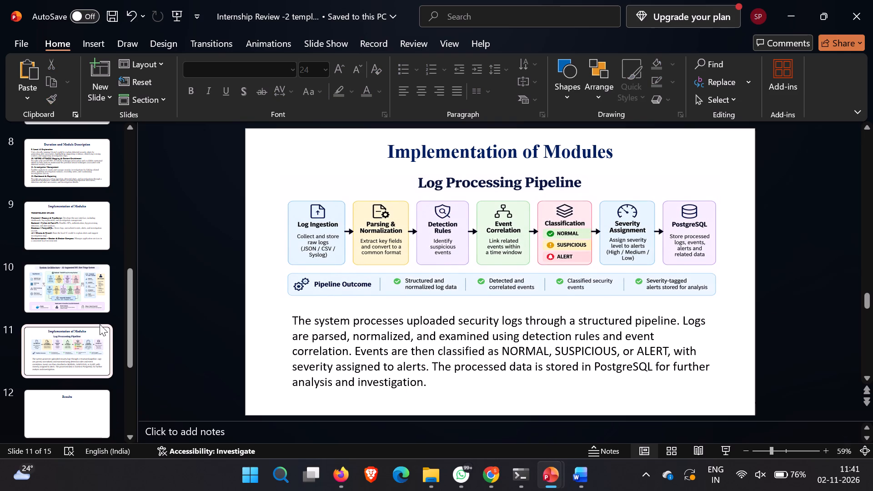
# Insert a new blank slide directly after slide 11.
pyautogui.click(81, 354)
pyautogui.click(98, 279)
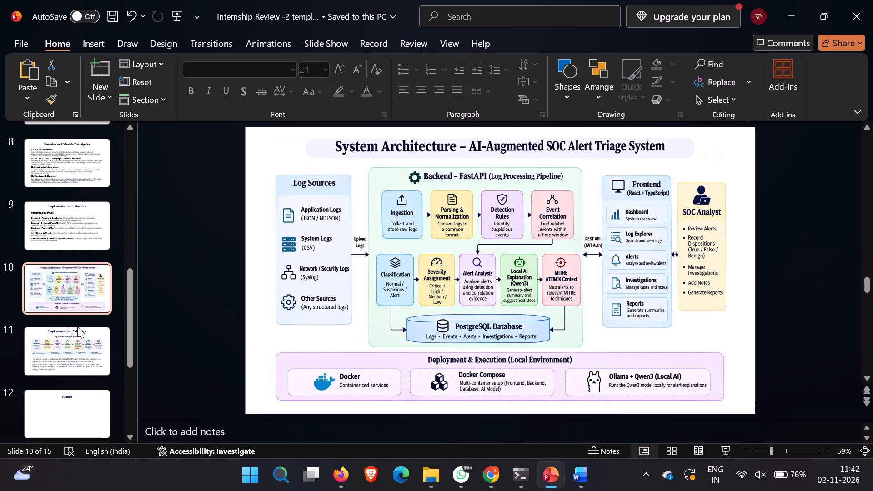
pyautogui.click(77, 338)
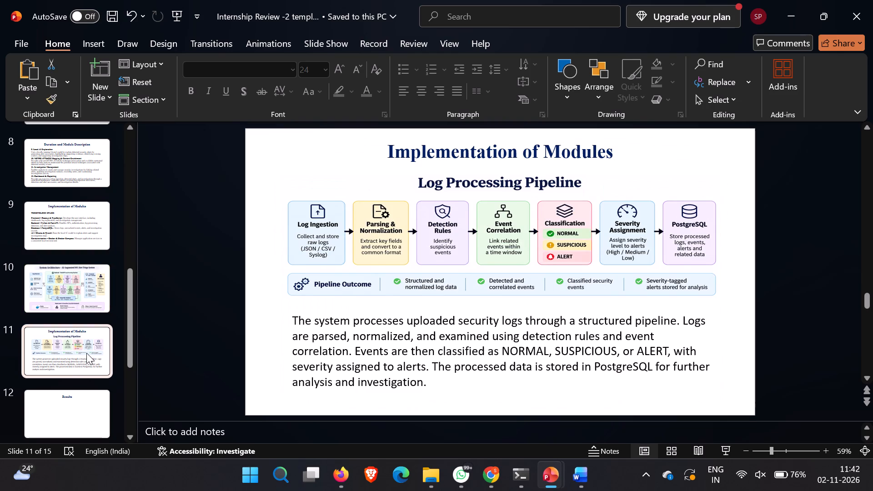
pyautogui.rightClick(86, 353)
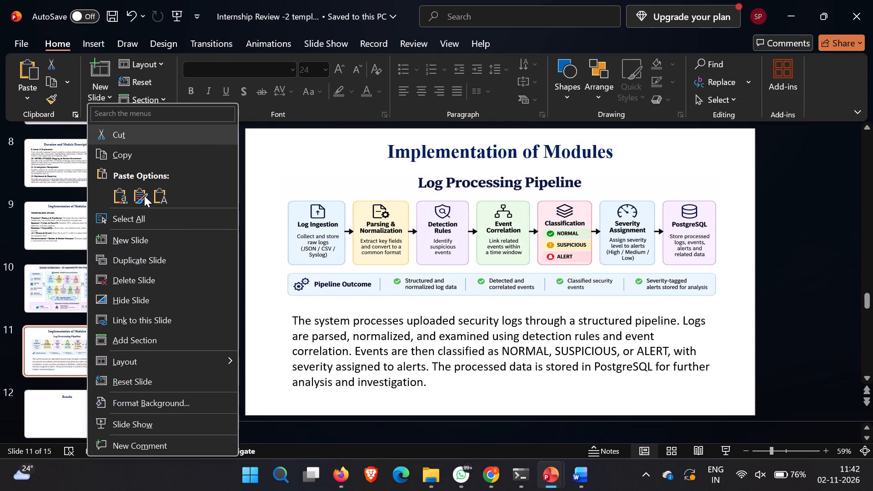
pyautogui.click(128, 247)
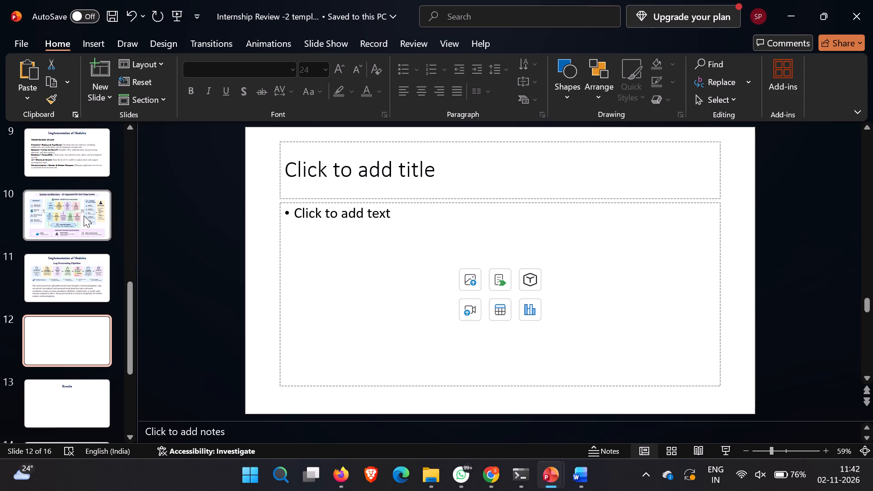
# Copy the "Implementation of Modules" heading from slide 9 into slide 12's title placeholder and centre it.
pyautogui.click(84, 215)
pyautogui.click(83, 160)
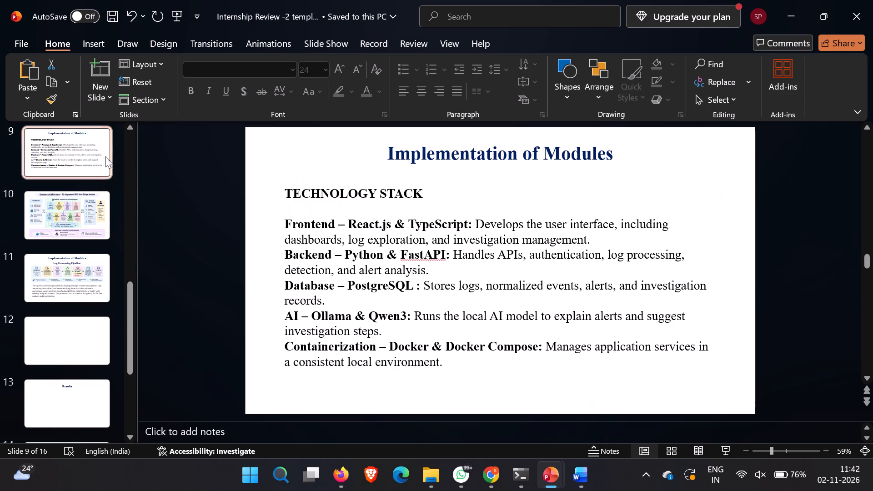
pyautogui.tripleClick(393, 156)
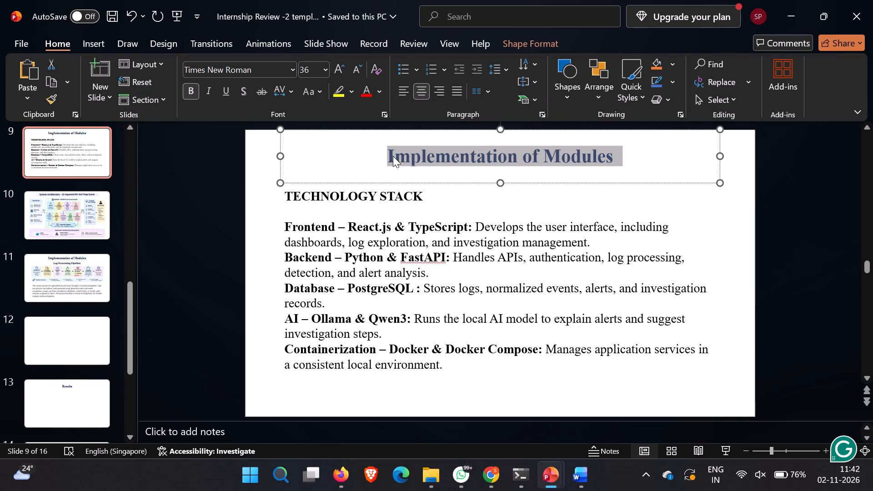
pyautogui.hotkey('ctrl', 'c')
pyautogui.click(56, 316)
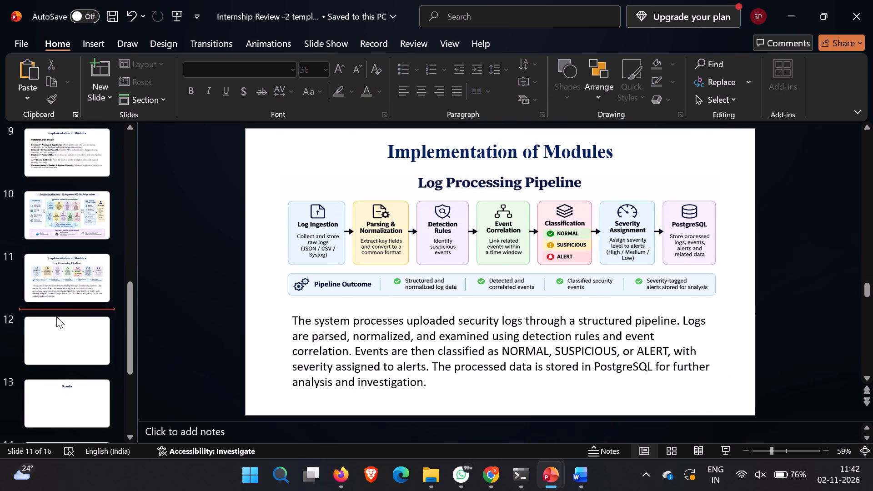
pyautogui.click(89, 325)
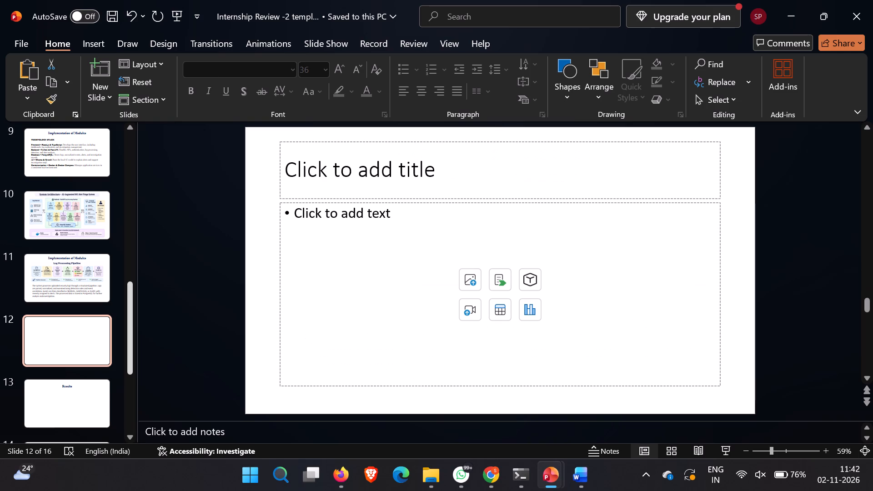
pyautogui.click(401, 160)
pyautogui.hotkey('ctrl', 'v')
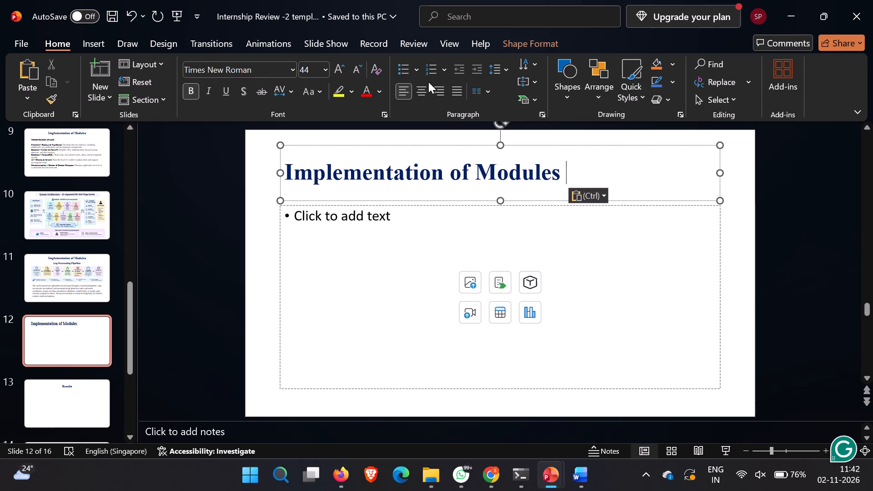
pyautogui.click(422, 91)
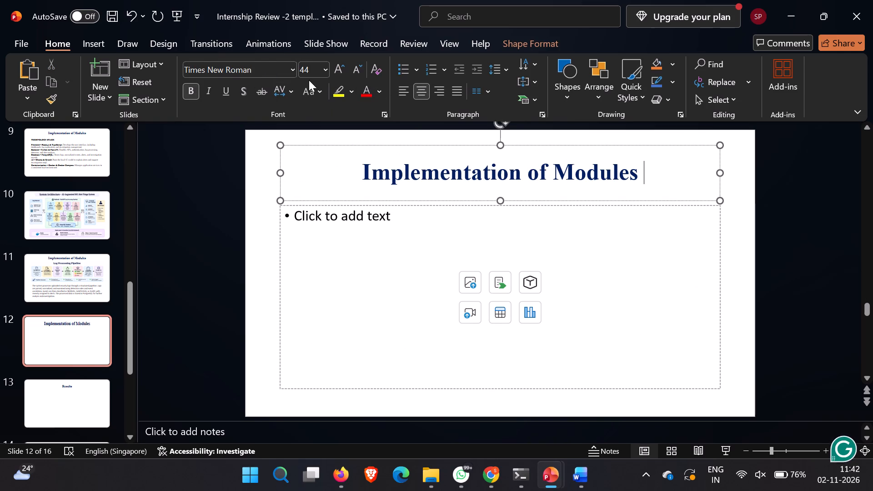
# Set the font size of slide 12's title to 36.
pyautogui.tripleClick(455, 163)
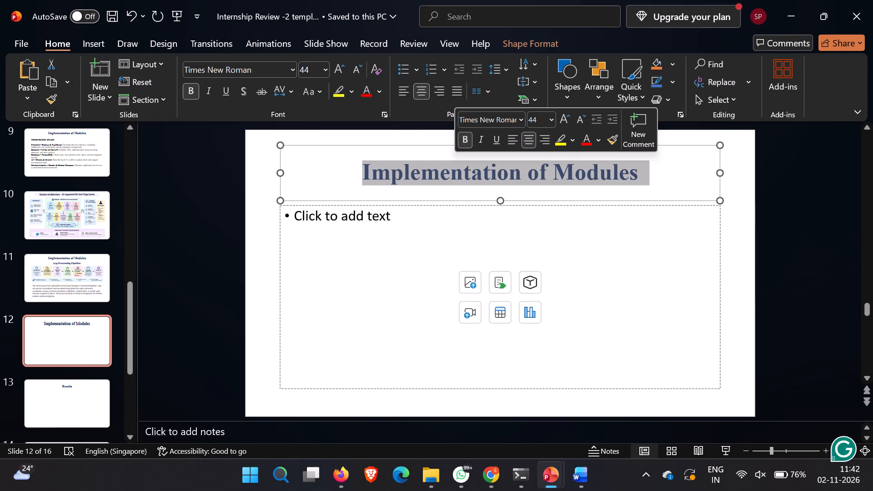
pyautogui.click(534, 117)
pyautogui.write('36')
pyautogui.press('Return')
pyautogui.moveTo(848, 175); pyautogui.dragTo(649, 172)
pyautogui.click(649, 172)
pyautogui.click(596, 163)
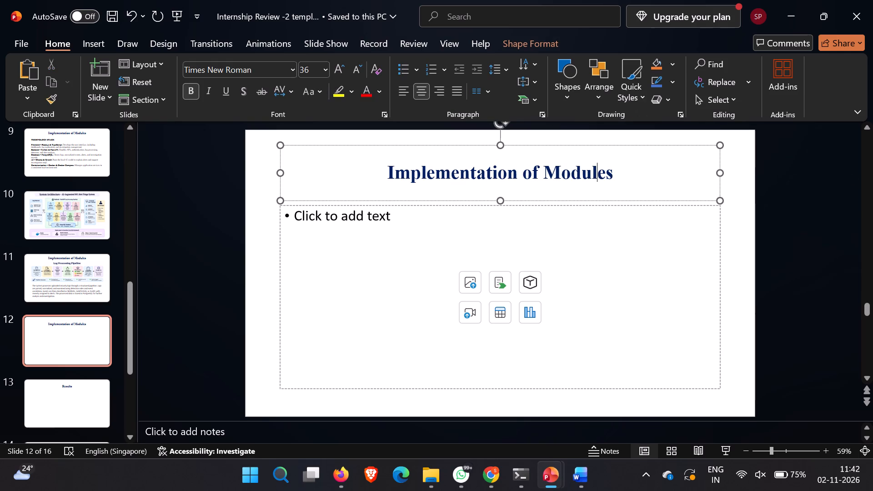
# Move slide 12's title box up to the slide's top edge, keeping it horizontally centred.
pyautogui.moveTo(575, 144); pyautogui.dragTo(575, 131)
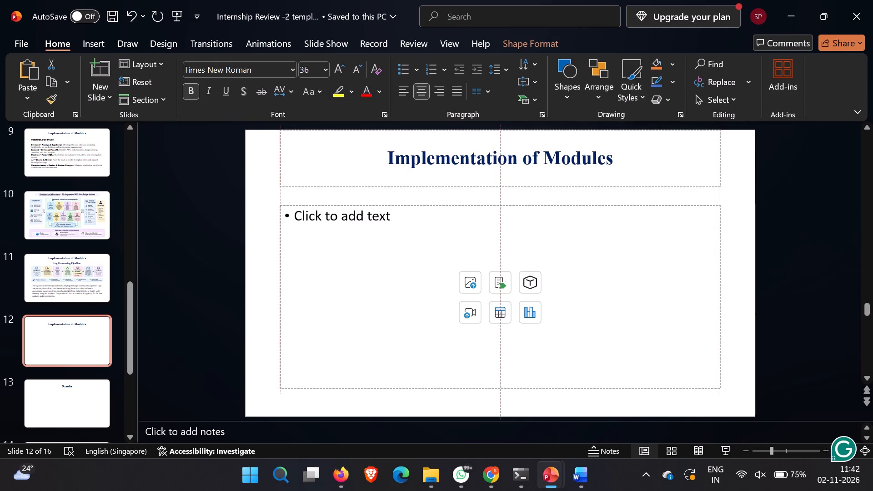
pyautogui.moveTo(575, 131); pyautogui.dragTo(572, 124)
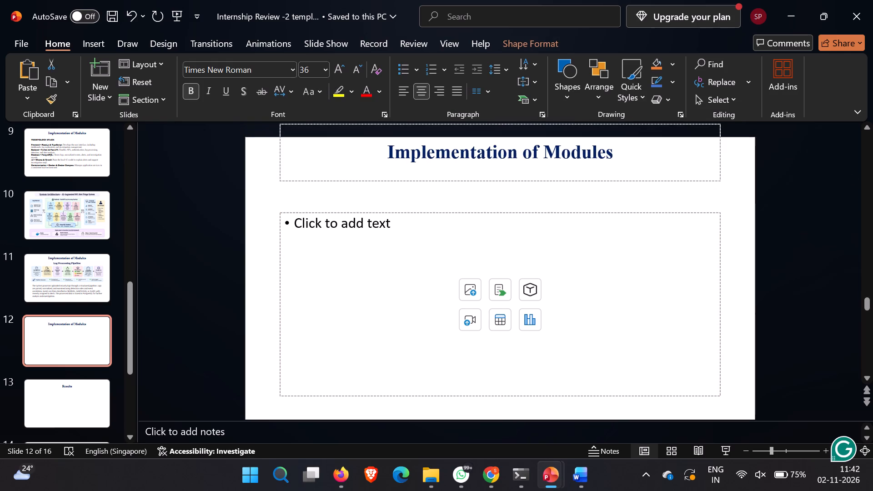
pyautogui.moveTo(572, 124); pyautogui.dragTo(573, 133)
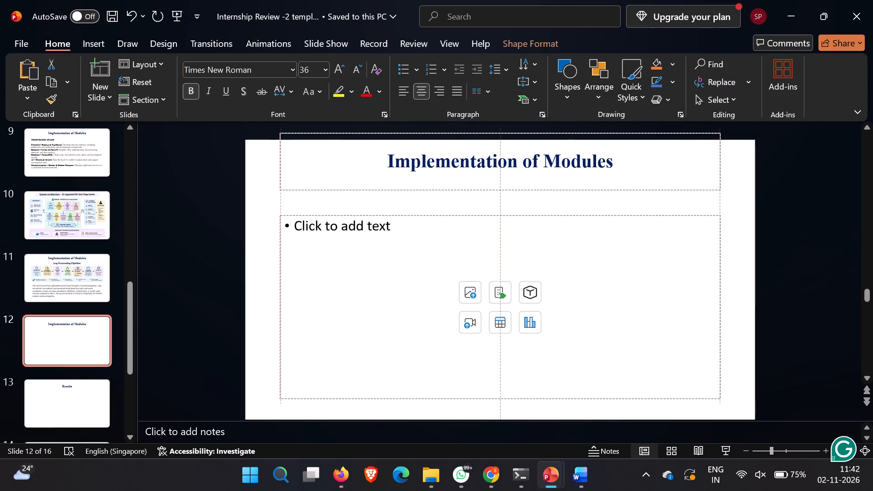
pyautogui.moveTo(573, 133); pyautogui.dragTo(573, 134)
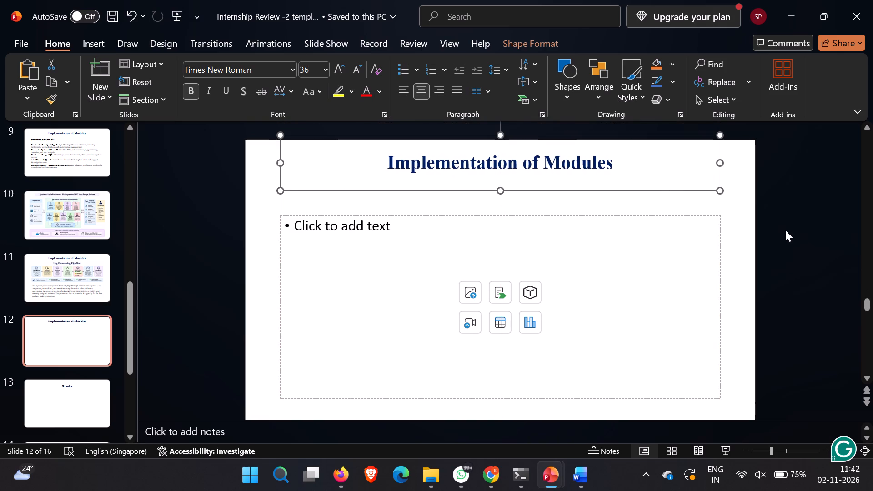
pyautogui.click(785, 230)
pyautogui.click(450, 232)
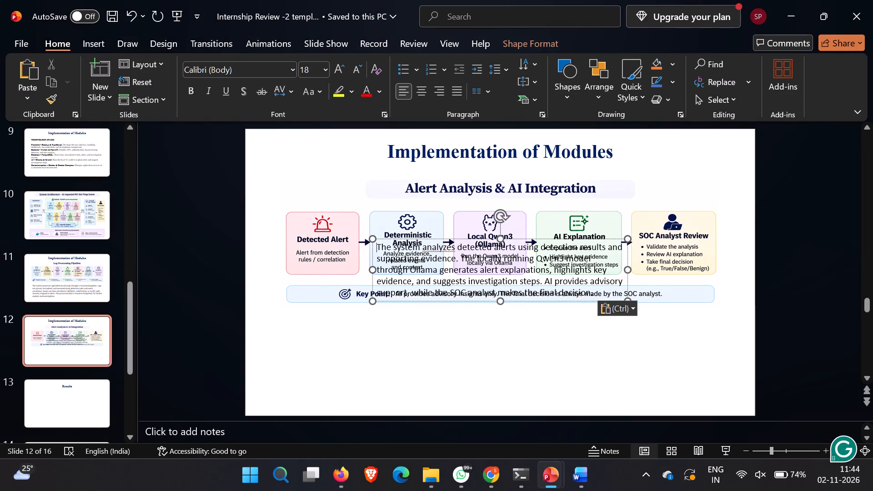
# Move the pasted paragraph's text box below the flowchart, leaving a small gap under the Key Point bar.
pyautogui.click(495, 265)
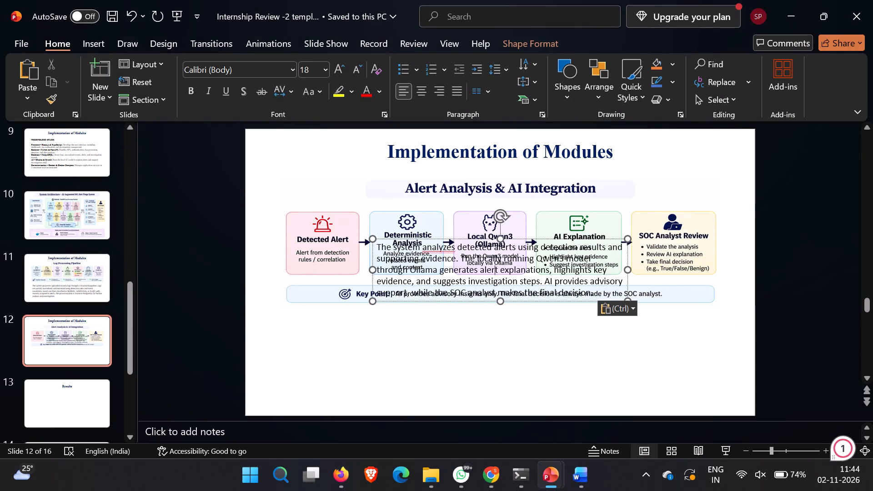
pyautogui.moveTo(488, 238); pyautogui.dragTo(476, 310)
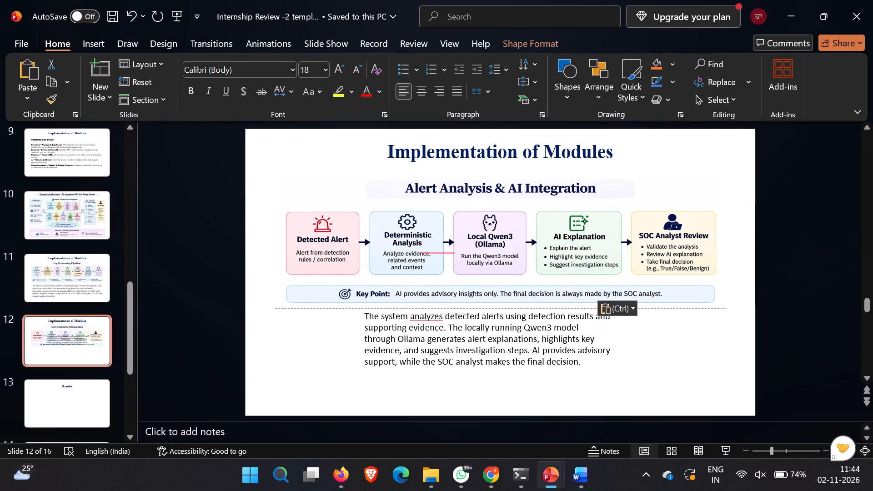
pyautogui.moveTo(476, 310); pyautogui.dragTo(475, 306)
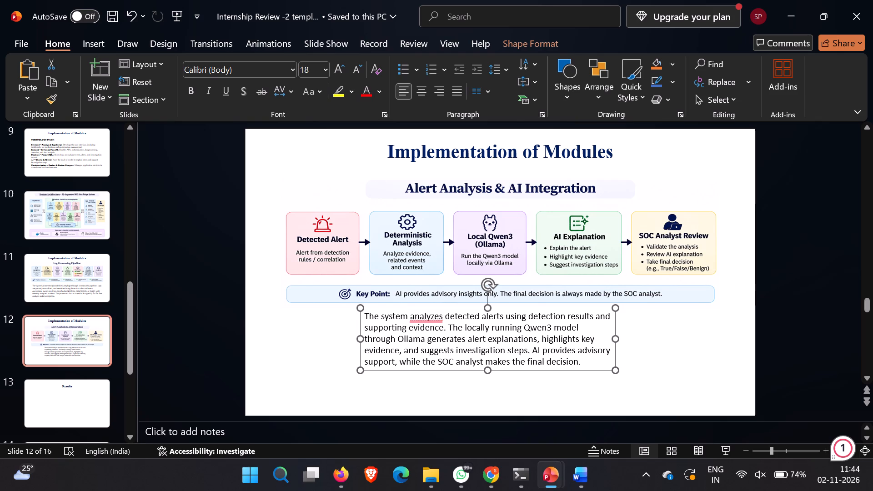
pyautogui.moveTo(456, 308); pyautogui.dragTo(456, 320)
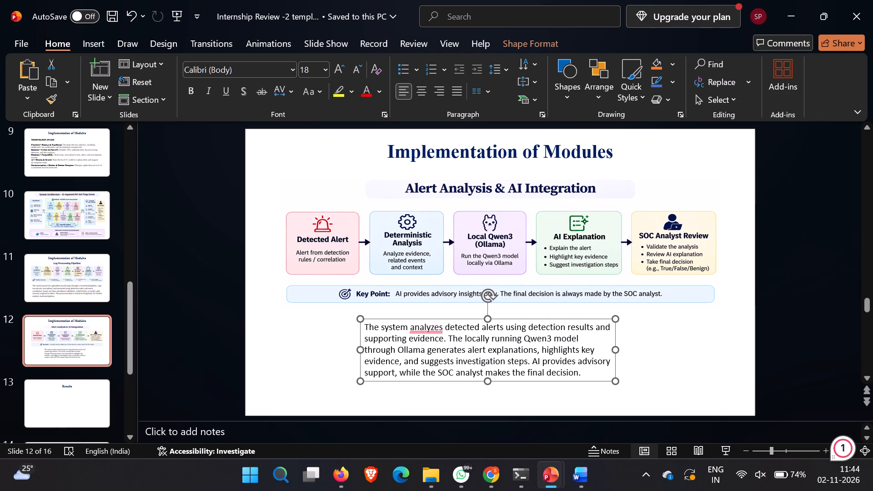
# Widen the paragraph's text box on both sides to match the flowchart's full width.
pyautogui.moveTo(361, 351); pyautogui.dragTo(312, 351)
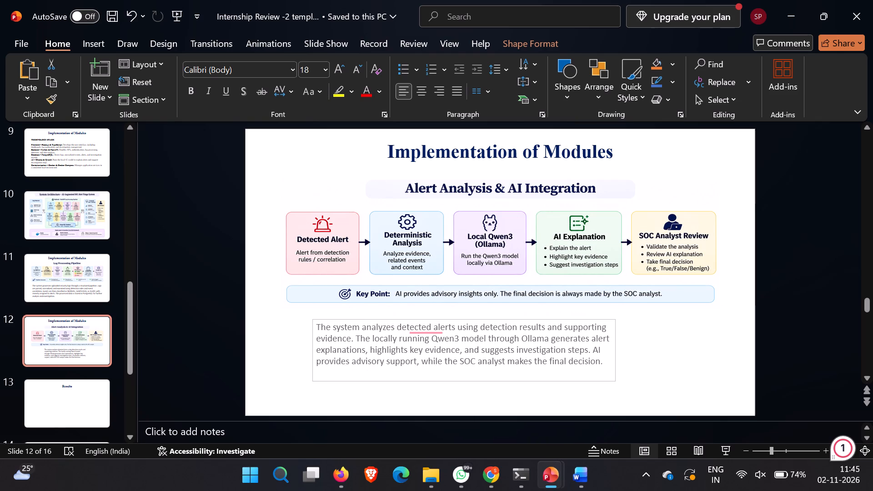
pyautogui.moveTo(312, 351); pyautogui.dragTo(288, 352)
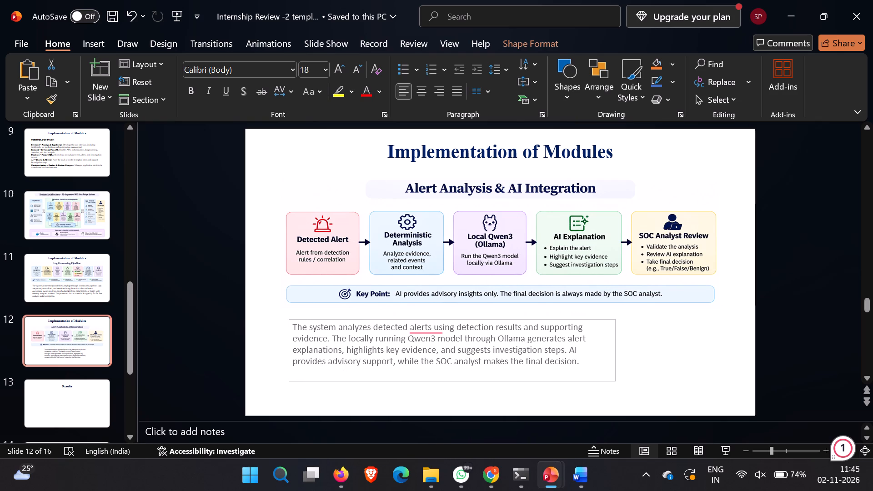
pyautogui.moveTo(288, 352); pyautogui.dragTo(283, 352)
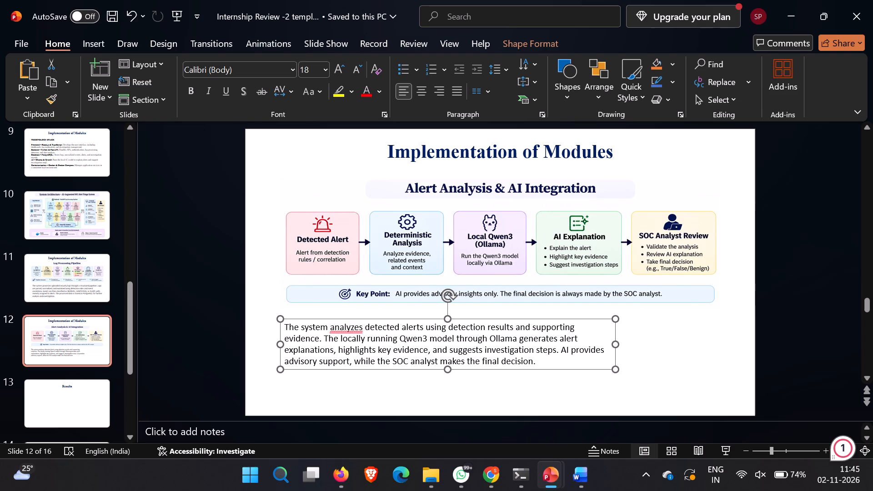
pyautogui.moveTo(614, 345); pyautogui.dragTo(700, 340)
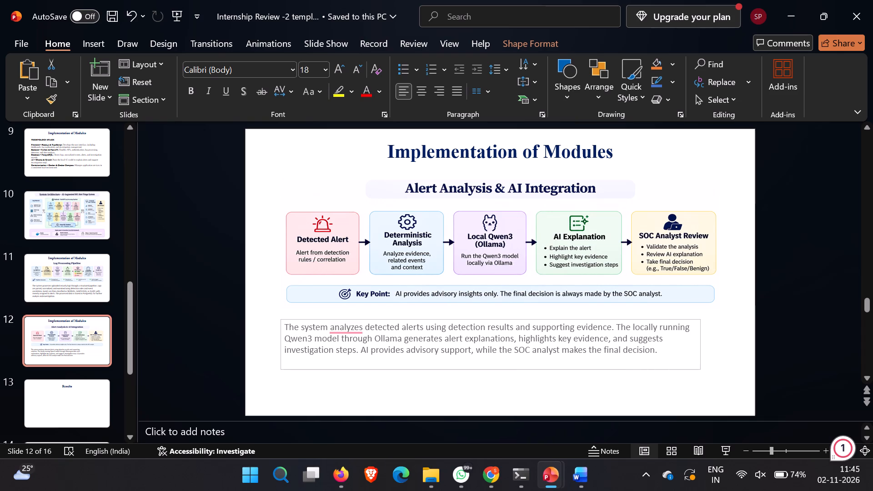
pyautogui.moveTo(700, 340); pyautogui.dragTo(711, 340)
pyautogui.moveTo(711, 340); pyautogui.dragTo(720, 339)
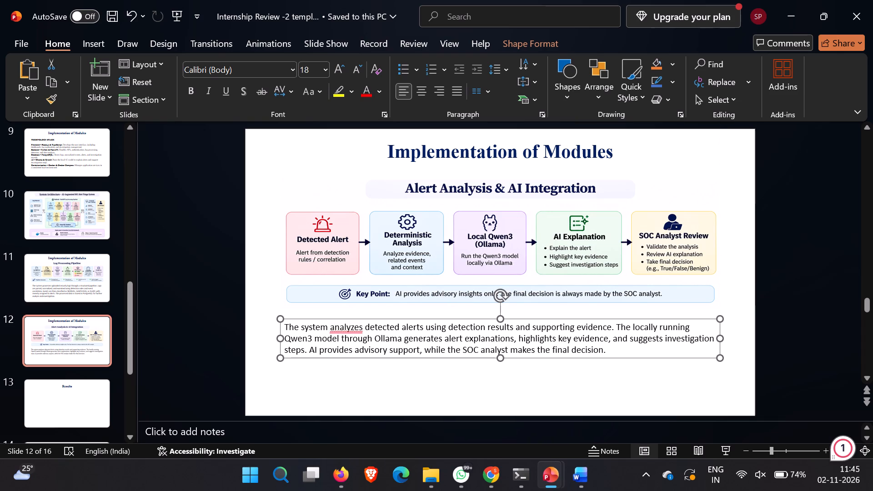
# Format the whole paragraph below the flowchart in Times New Roman, size 24.
pyautogui.tripleClick(414, 322)
pyautogui.click(466, 282)
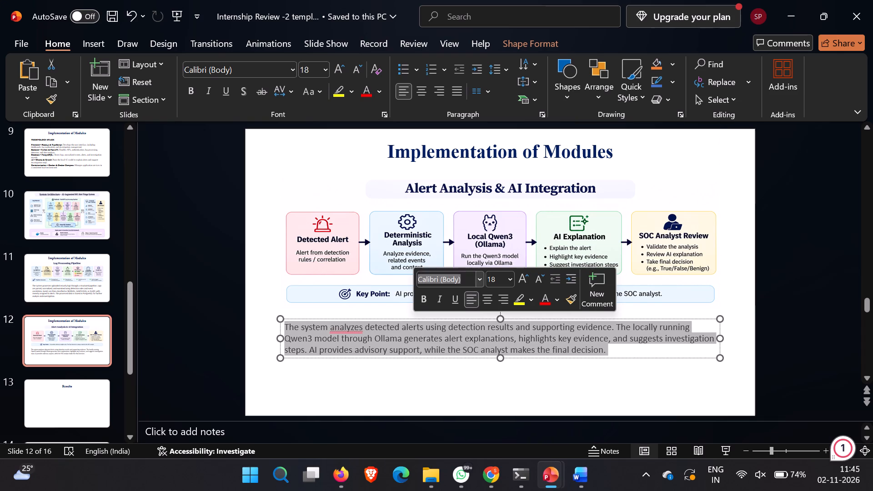
pyautogui.press('t')
pyautogui.press('i')
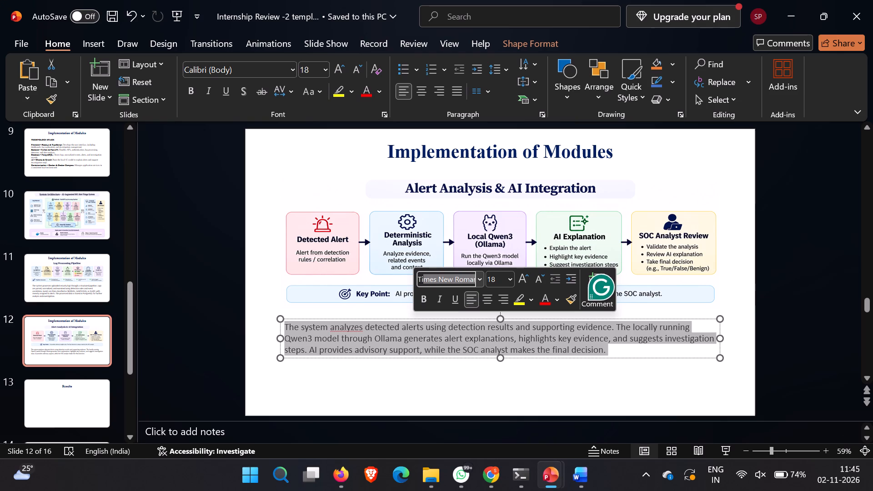
pyautogui.press('Return')
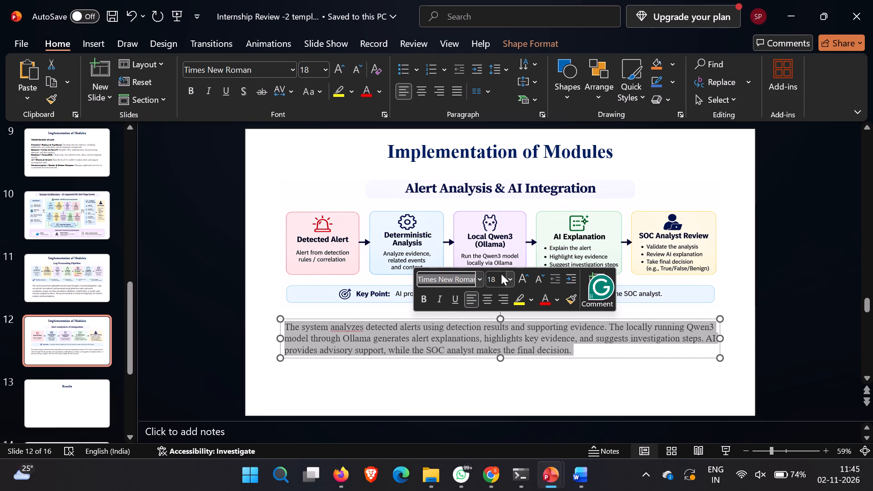
pyautogui.click(498, 278)
pyautogui.write('24')
pyautogui.press('Return')
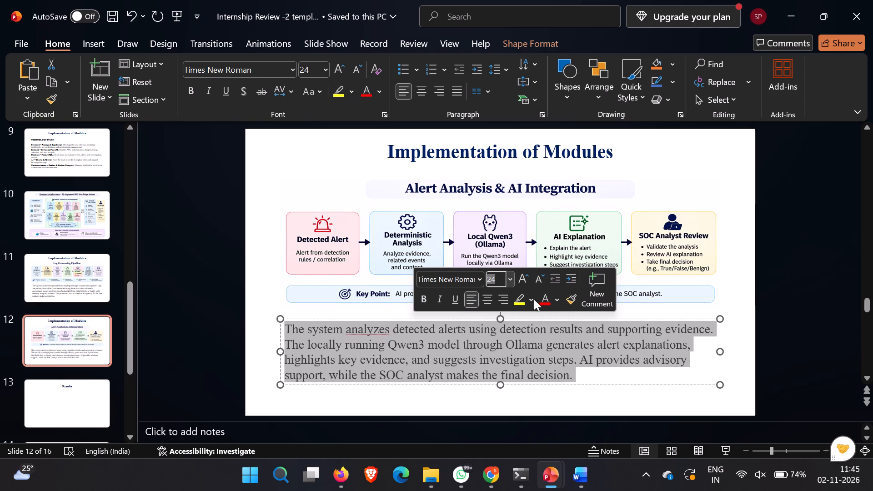
pyautogui.click(784, 329)
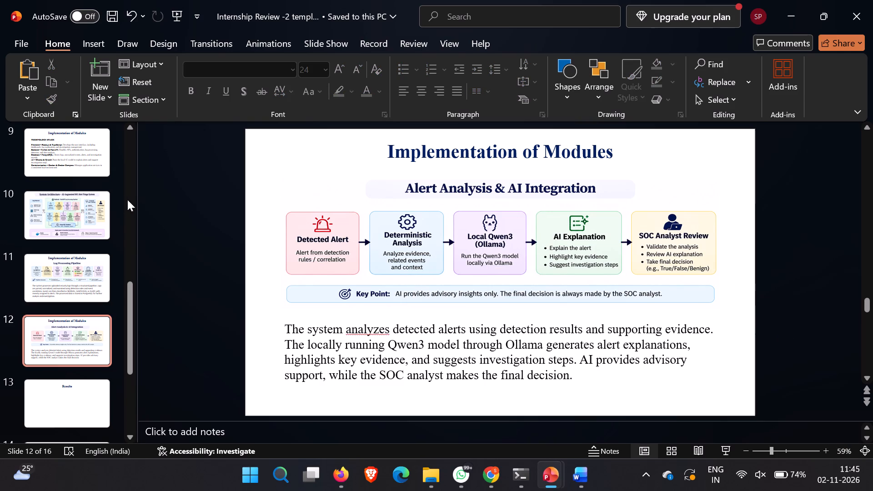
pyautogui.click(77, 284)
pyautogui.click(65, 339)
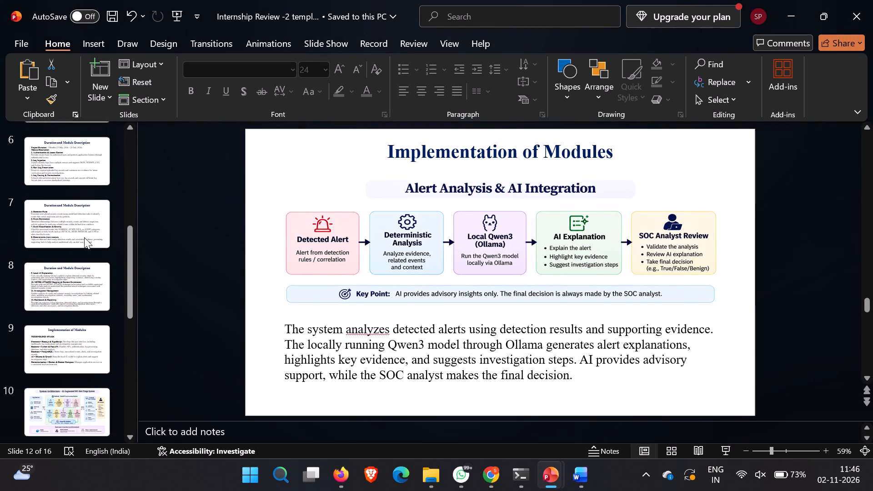
pyautogui.scroll(2, 84, 247)
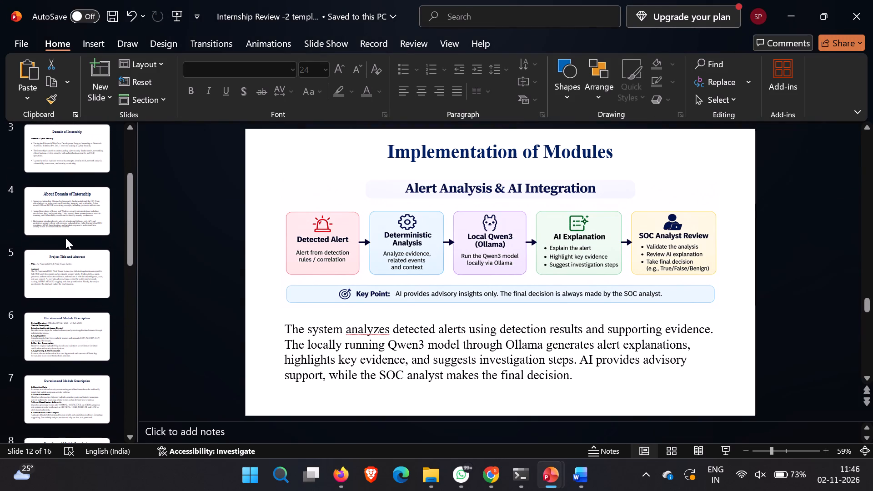
pyautogui.scroll(1, 65, 238)
pyautogui.click(75, 292)
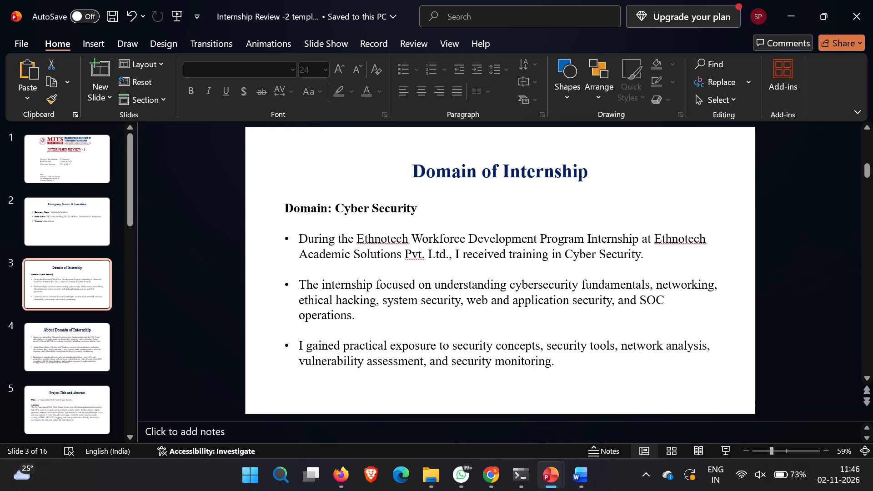
pyautogui.press('Down')
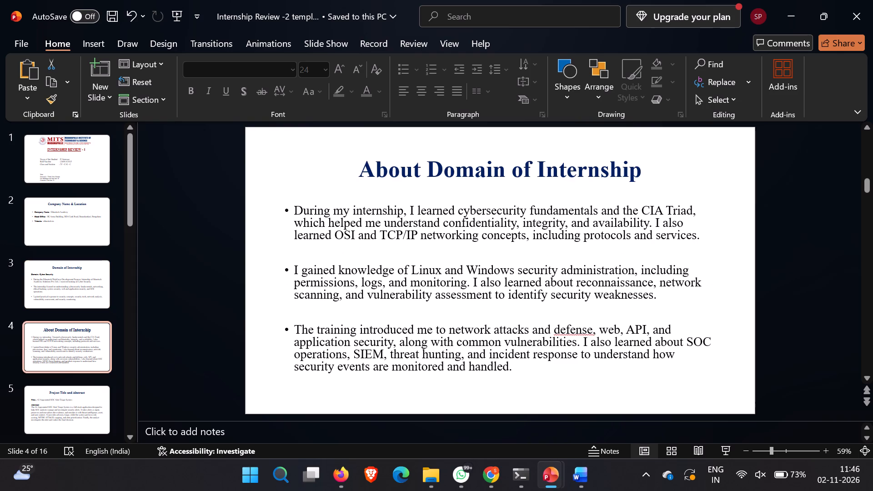
pyautogui.press('Down')
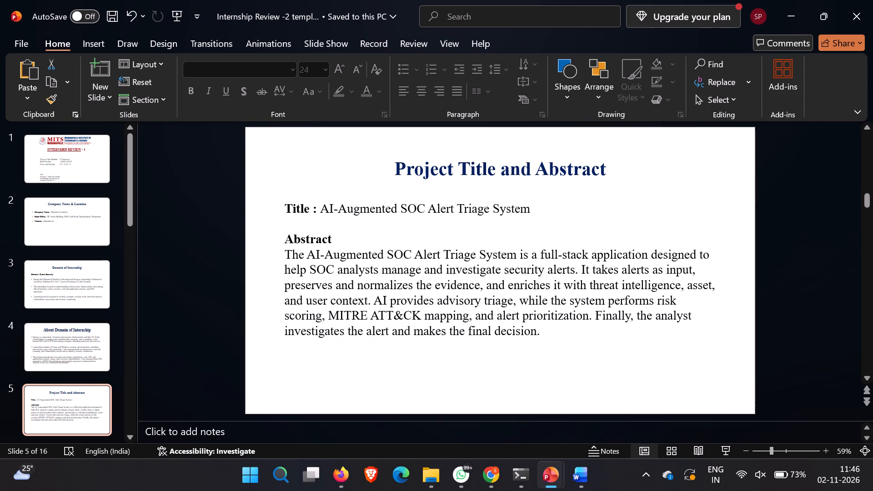
pyautogui.press('Down')
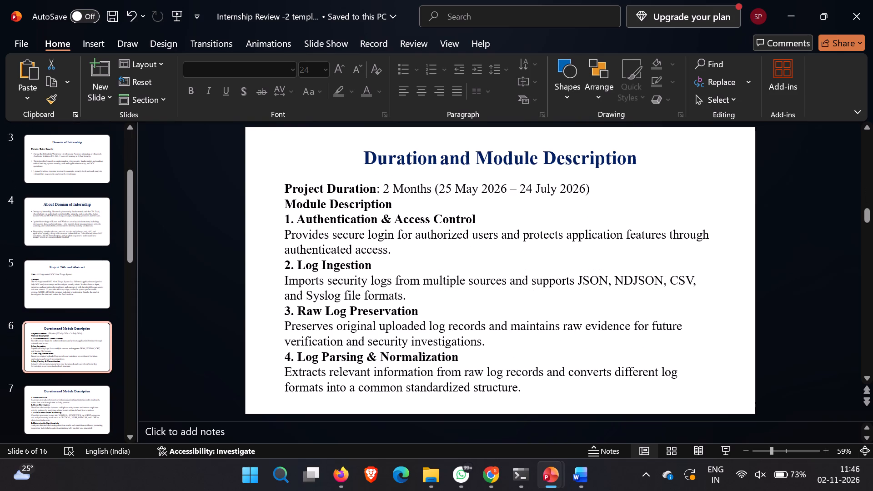
pyautogui.press('Down')
pyautogui.press('Down')
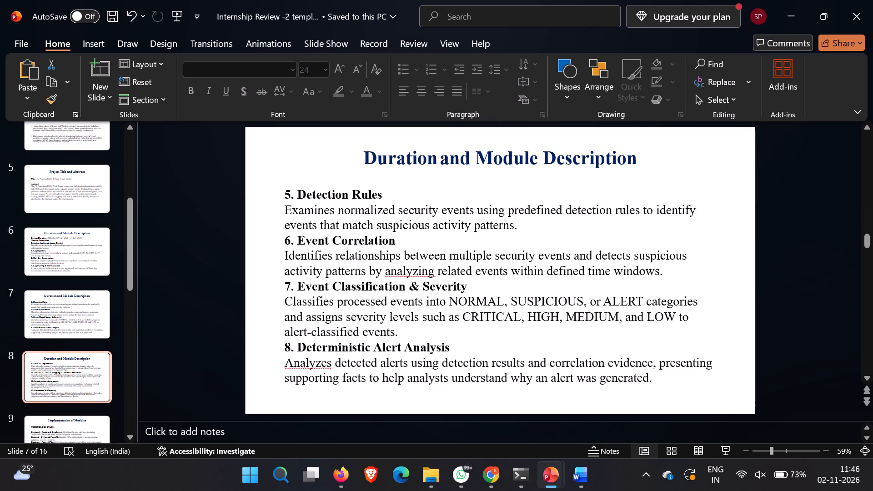
pyautogui.press('Down')
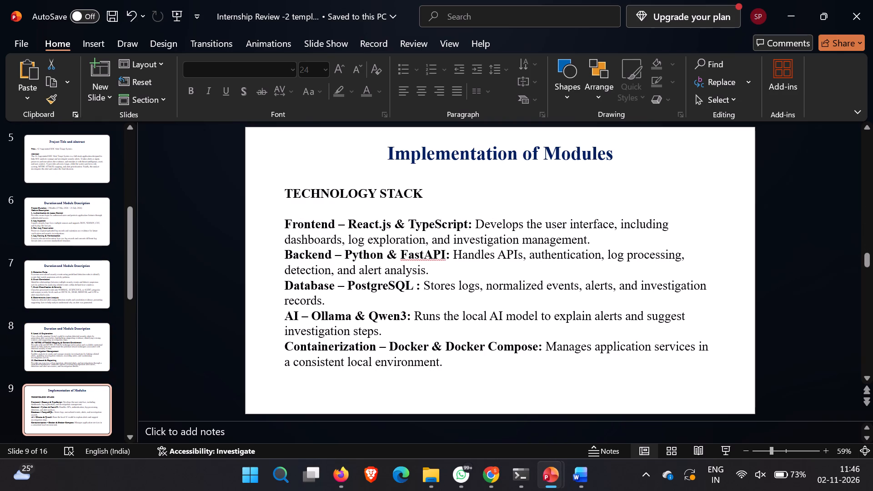
pyautogui.press('Down')
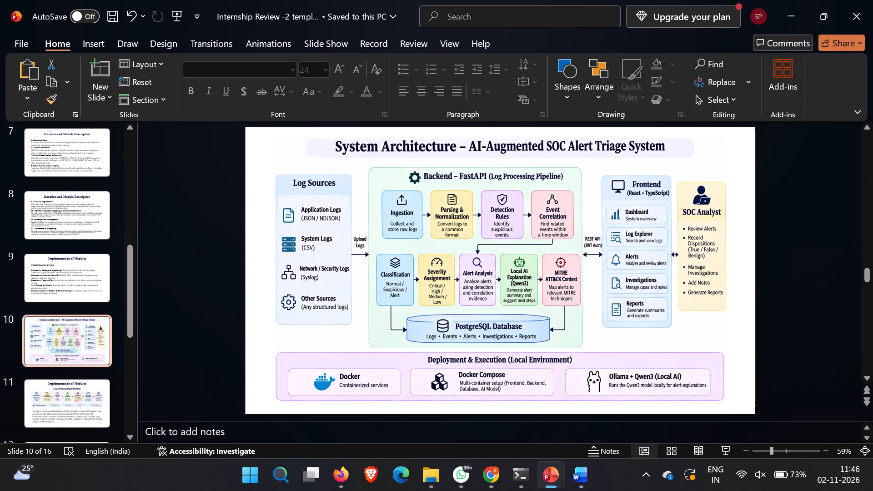
pyautogui.press('Down')
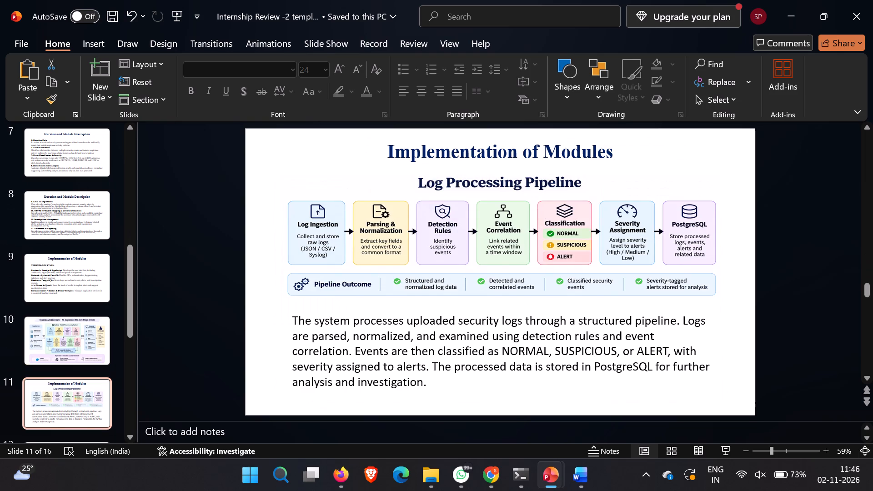
pyautogui.press('Down')
# Go back to the Duration and Module Description slides and compare the text formatting of slides 7 and 8.
pyautogui.press('Up')
pyautogui.press('Up')
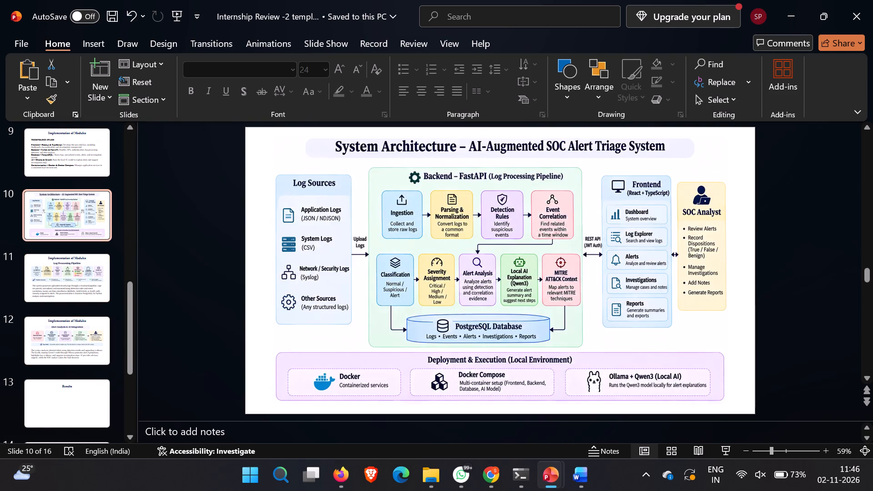
pyautogui.press('Up')
pyautogui.press('Up')
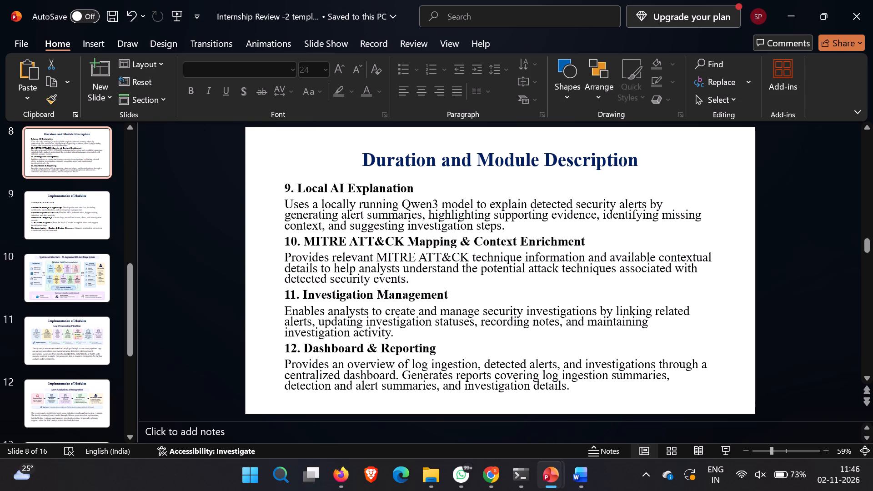
pyautogui.press('Up')
pyautogui.press('Down')
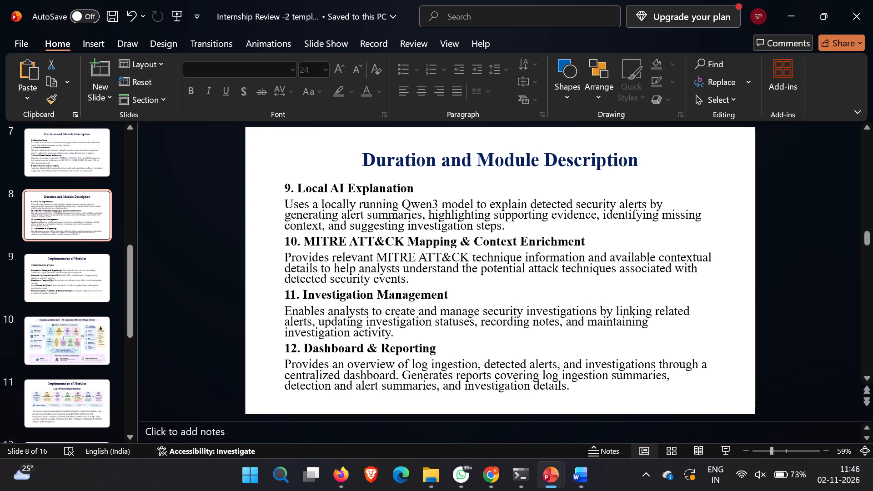
pyautogui.press('Up')
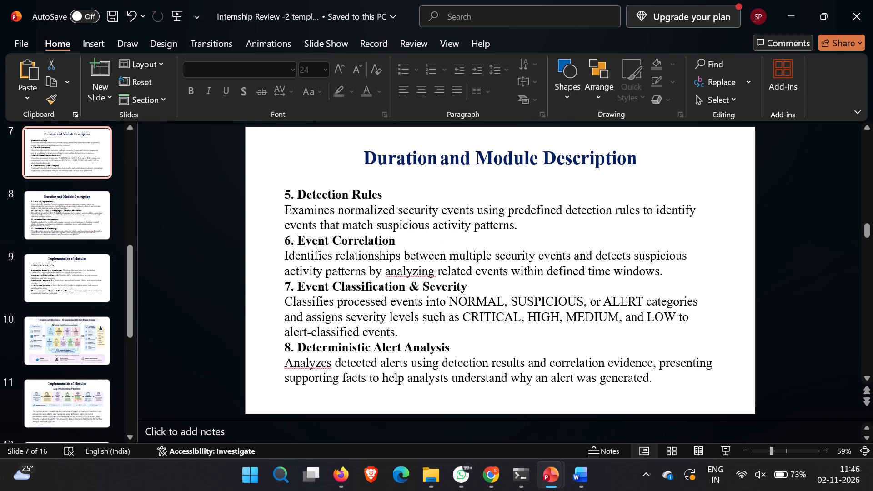
pyautogui.doubleClick(394, 219)
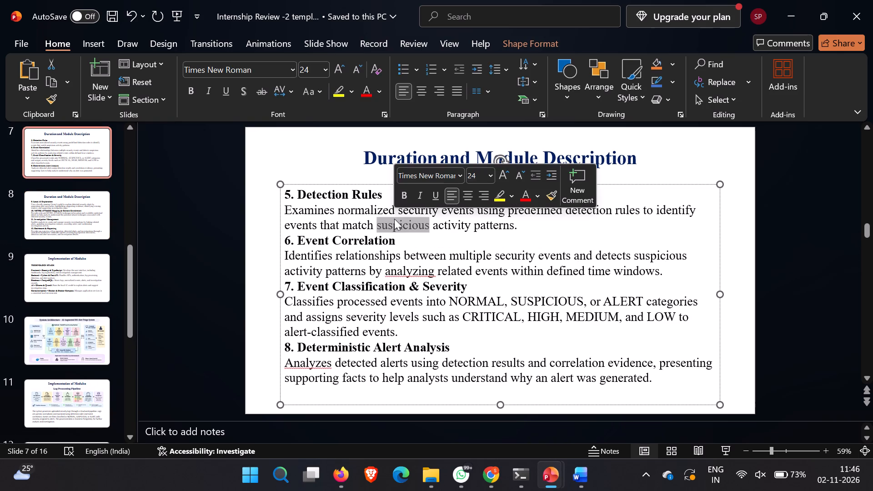
pyautogui.click(67, 271)
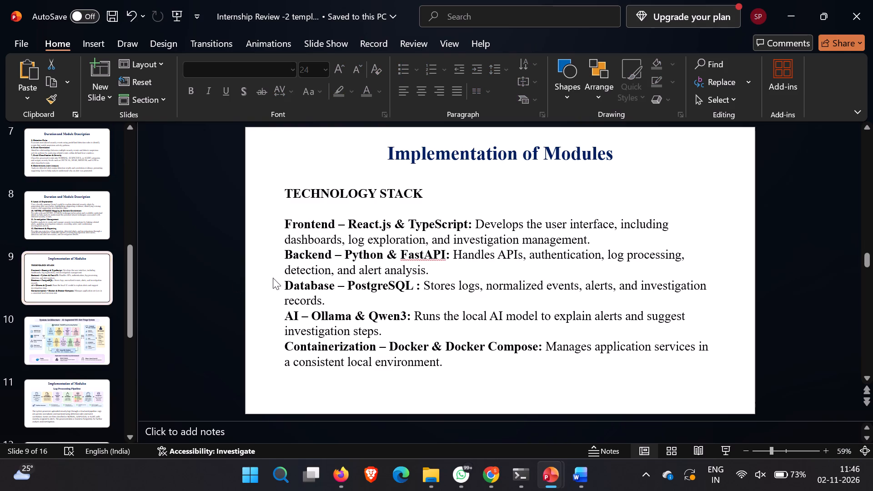
pyautogui.click(87, 226)
pyautogui.doubleClick(298, 219)
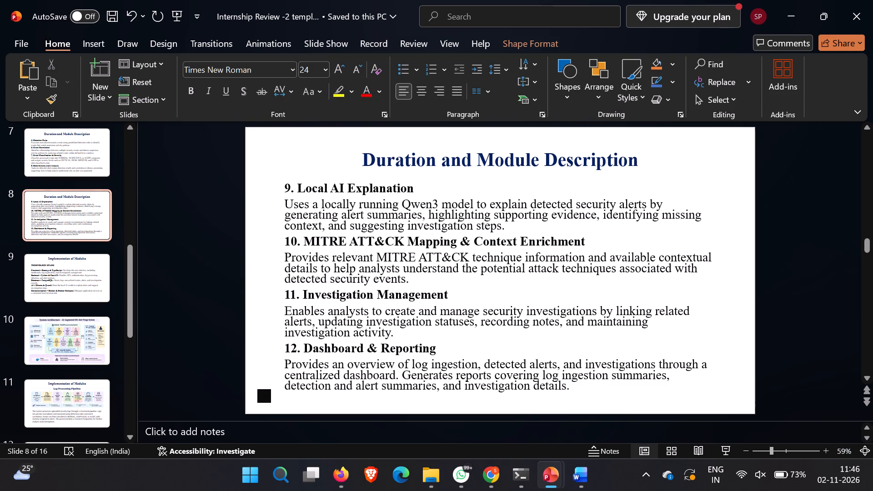
pyautogui.click(298, 219)
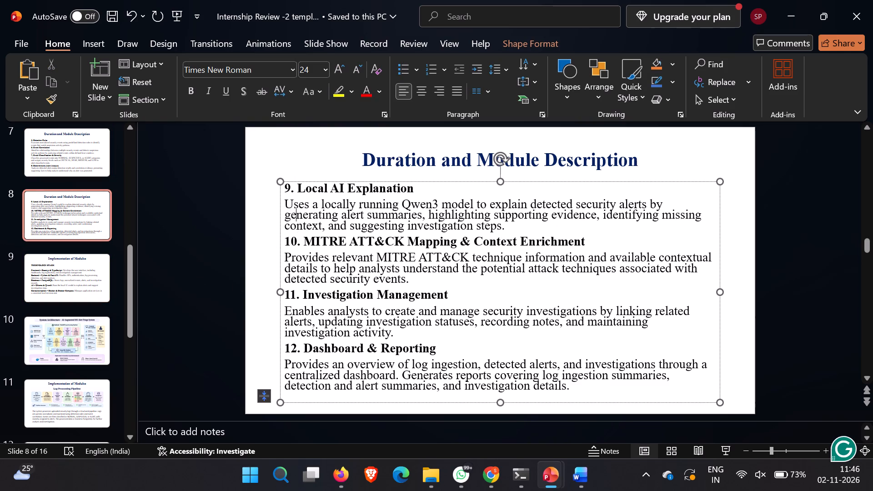
pyautogui.click(88, 168)
pyautogui.click(84, 224)
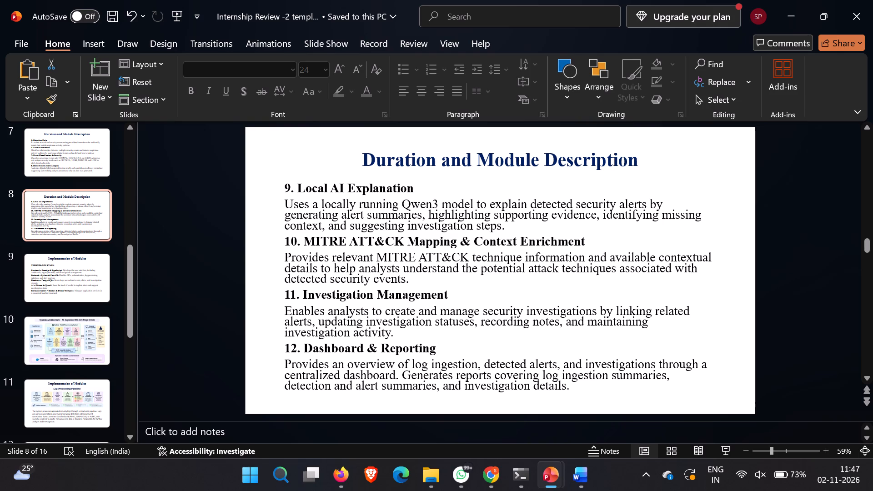
pyautogui.click(88, 171)
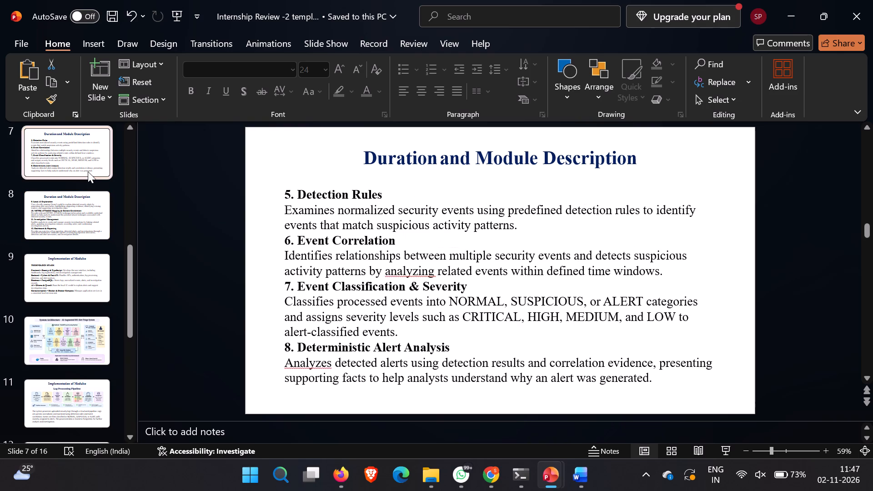
# Check the line spacing of the paragraph under Event Classification & Severity on slide 7.
pyautogui.tripleClick(340, 300)
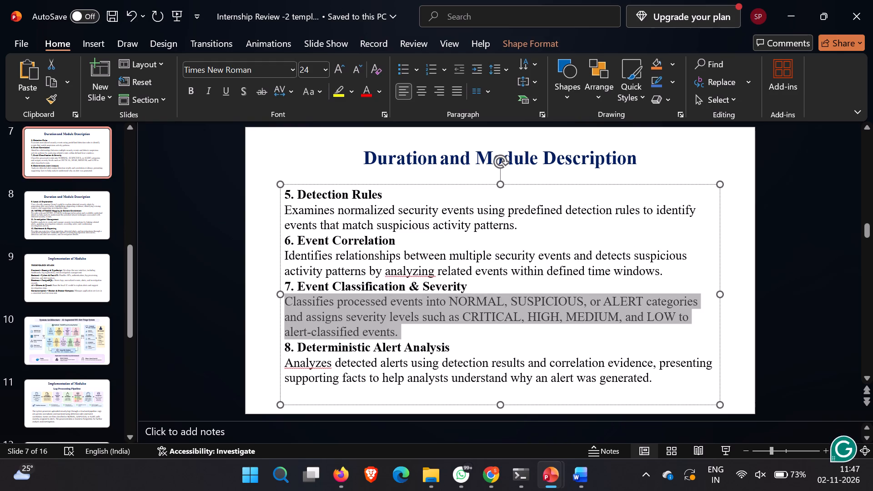
pyautogui.click(446, 77)
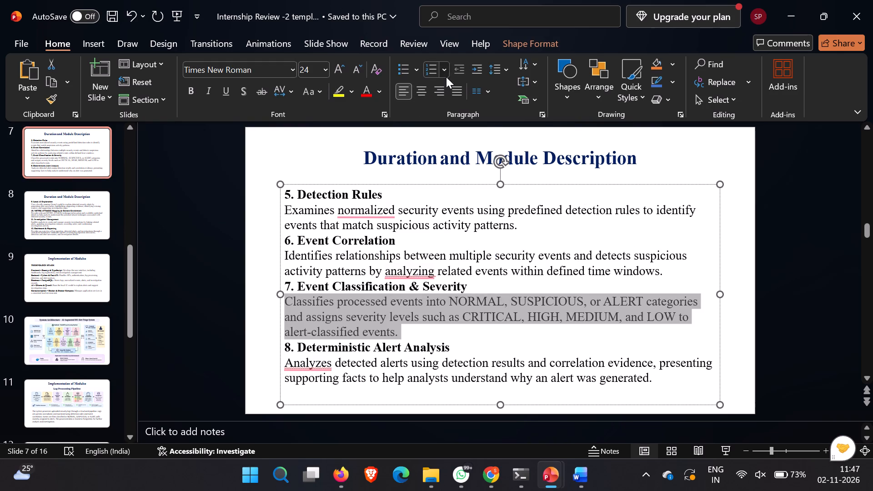
pyautogui.click(446, 77)
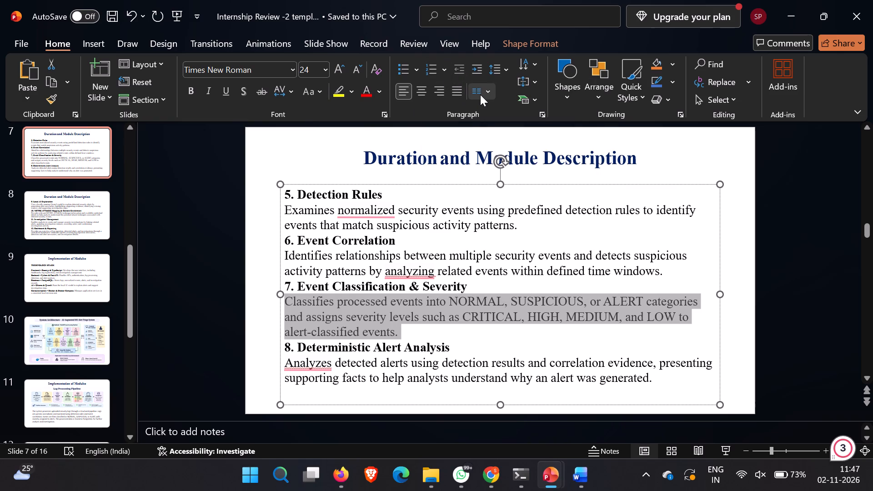
pyautogui.click(487, 93)
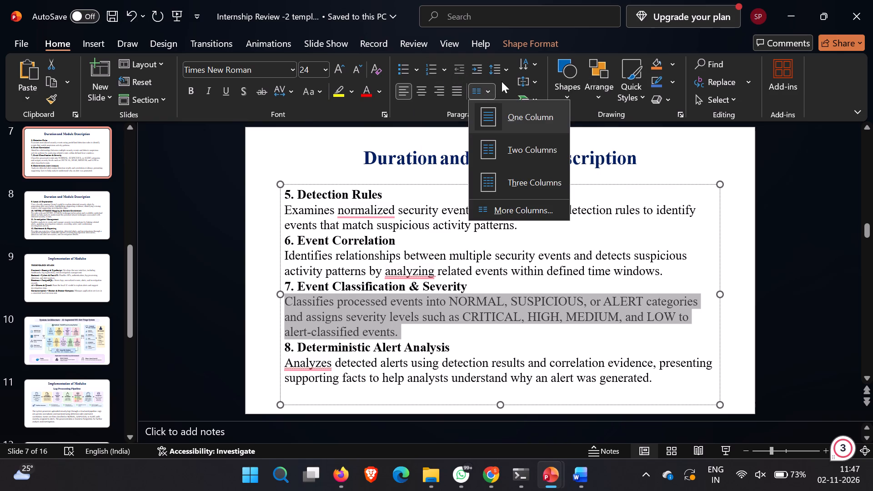
pyautogui.click(506, 71)
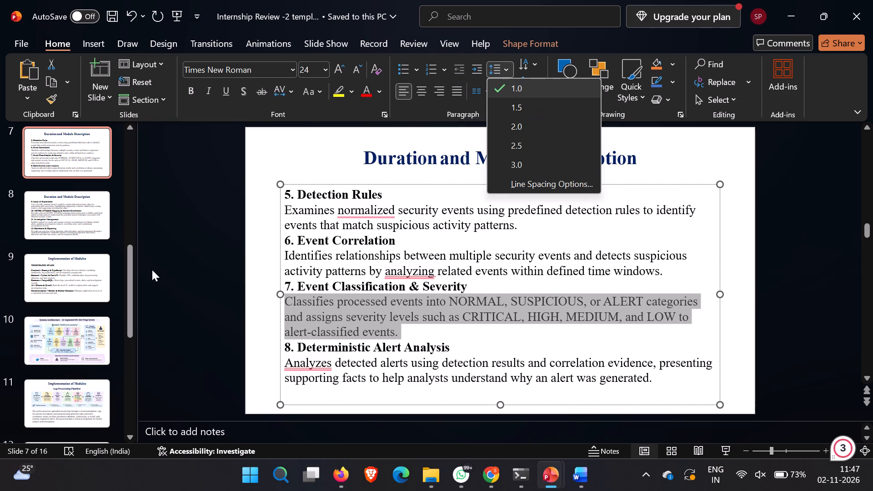
pyautogui.click(84, 231)
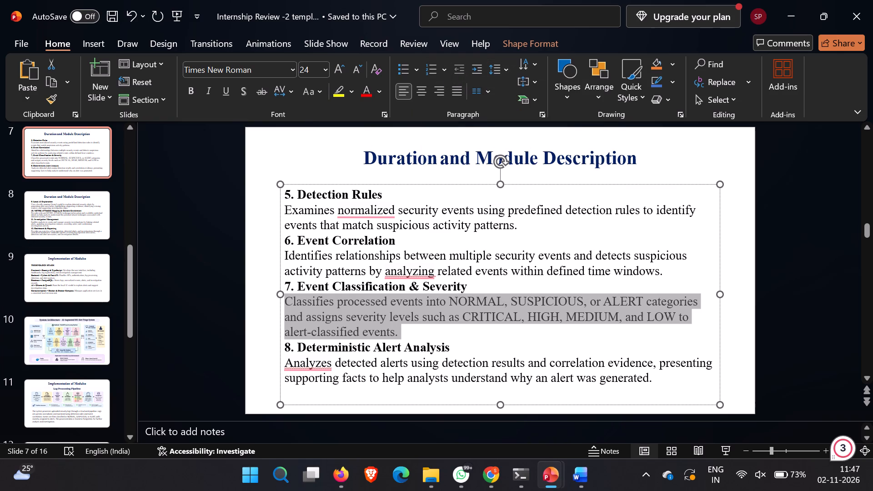
# Set the line spacing of all the module text on slide 8, from Local AI Explanation through Dashboard & Reporting, to 1.0.
pyautogui.click(75, 229)
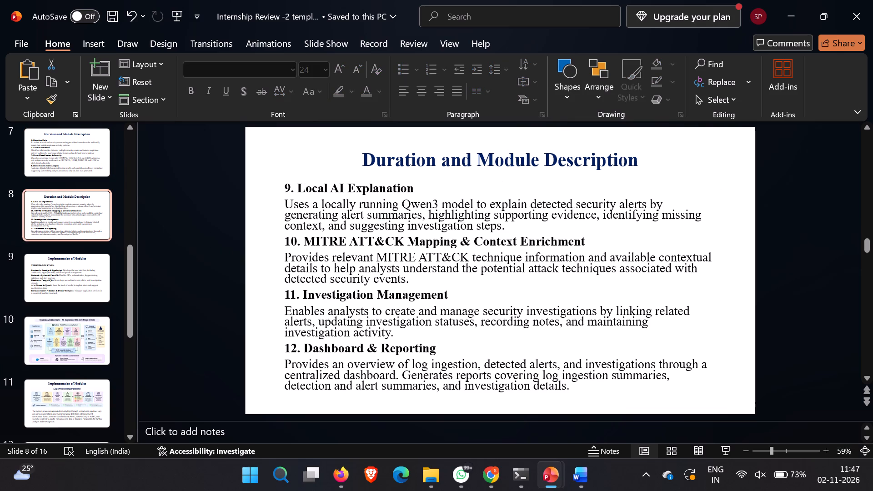
pyautogui.tripleClick(392, 257)
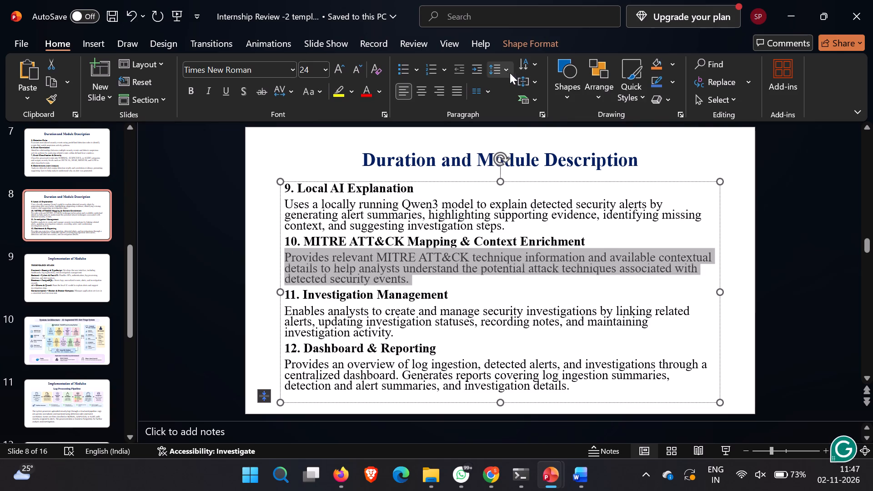
pyautogui.click(507, 71)
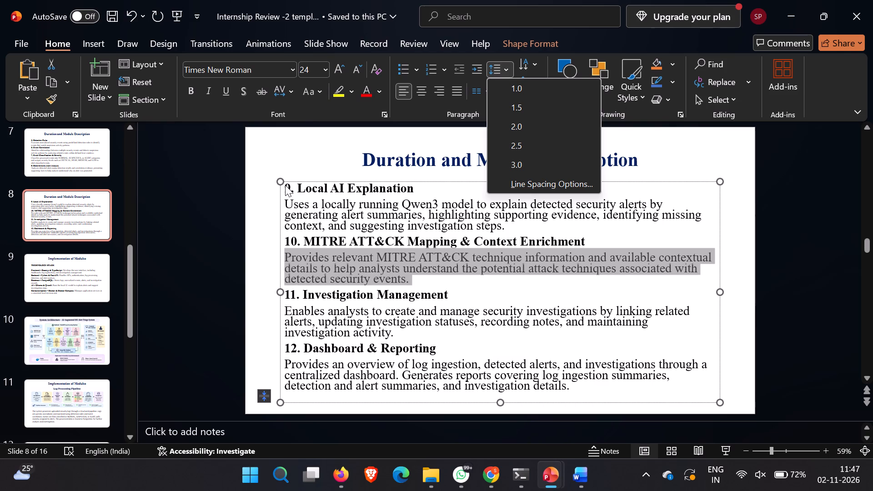
pyautogui.click(286, 186)
pyautogui.moveTo(286, 188); pyautogui.dragTo(386, 260)
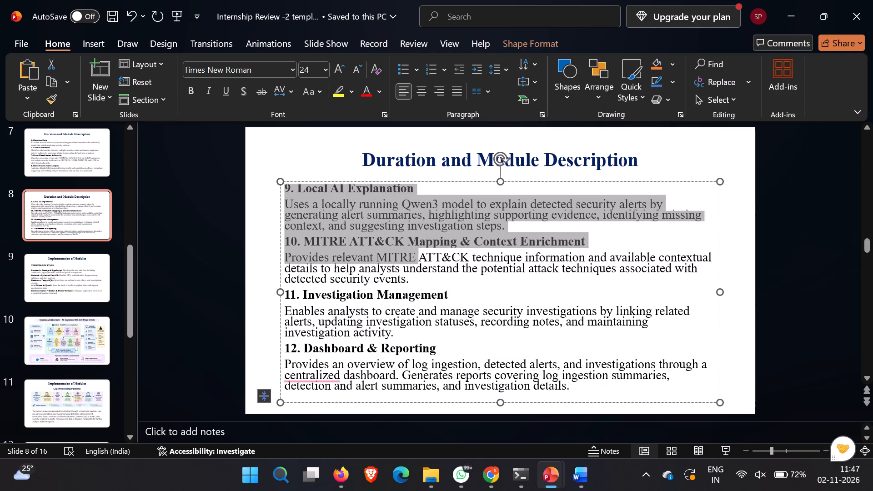
pyautogui.moveTo(386, 260); pyautogui.dragTo(640, 385)
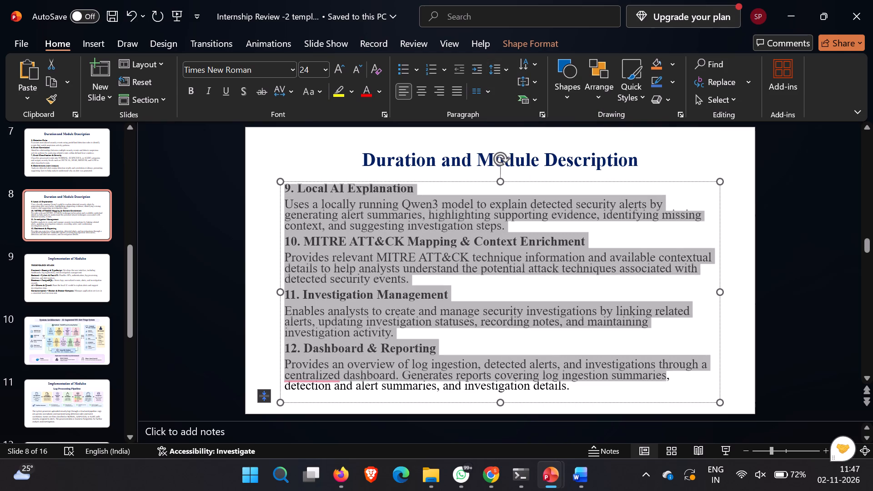
pyautogui.moveTo(640, 385); pyautogui.dragTo(647, 415)
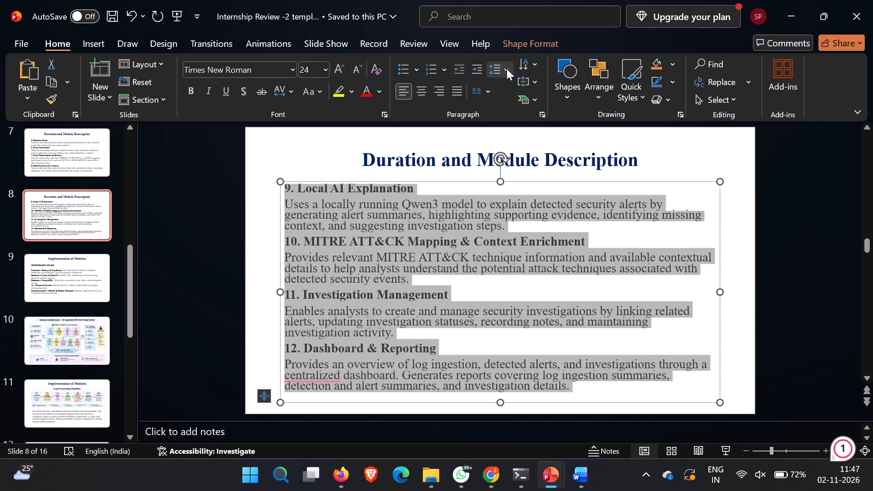
pyautogui.click(507, 69)
pyautogui.click(512, 86)
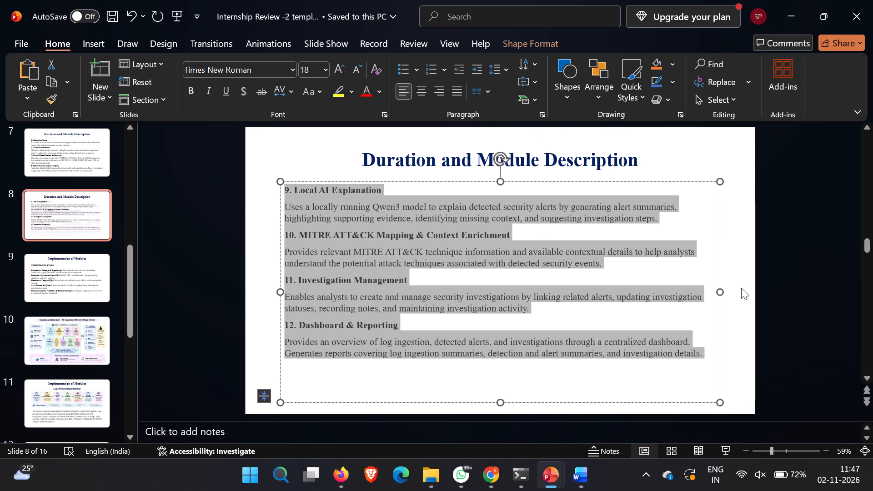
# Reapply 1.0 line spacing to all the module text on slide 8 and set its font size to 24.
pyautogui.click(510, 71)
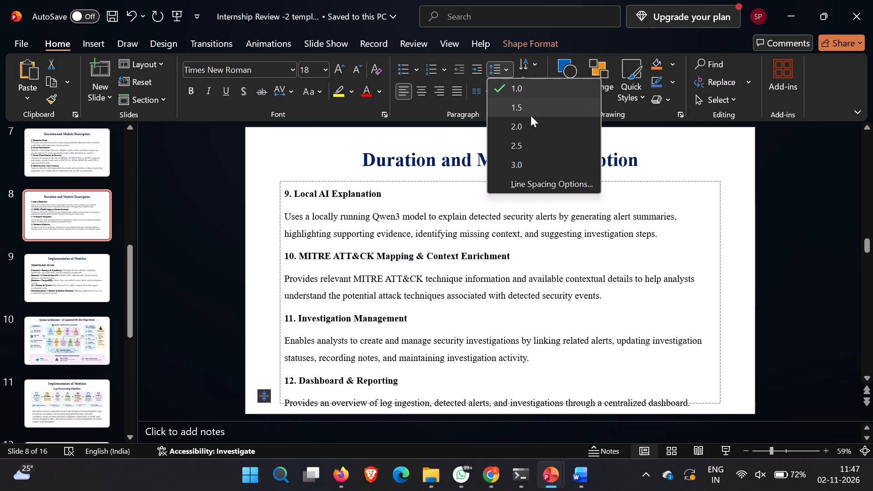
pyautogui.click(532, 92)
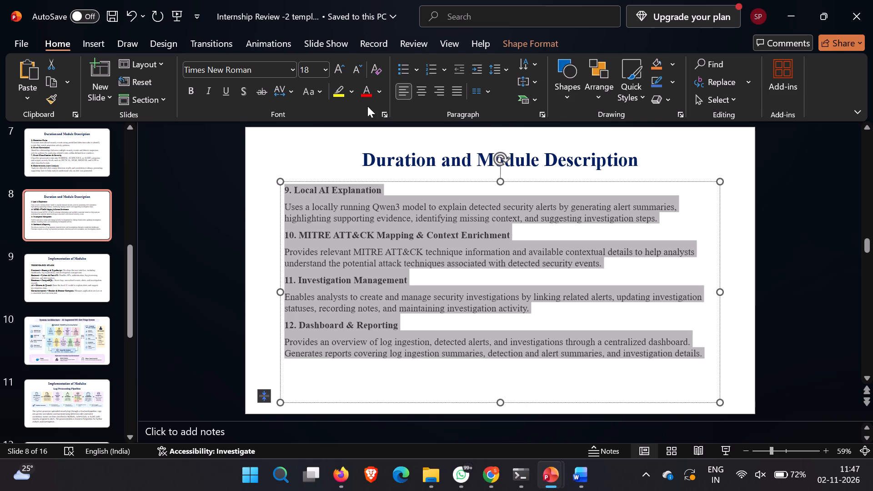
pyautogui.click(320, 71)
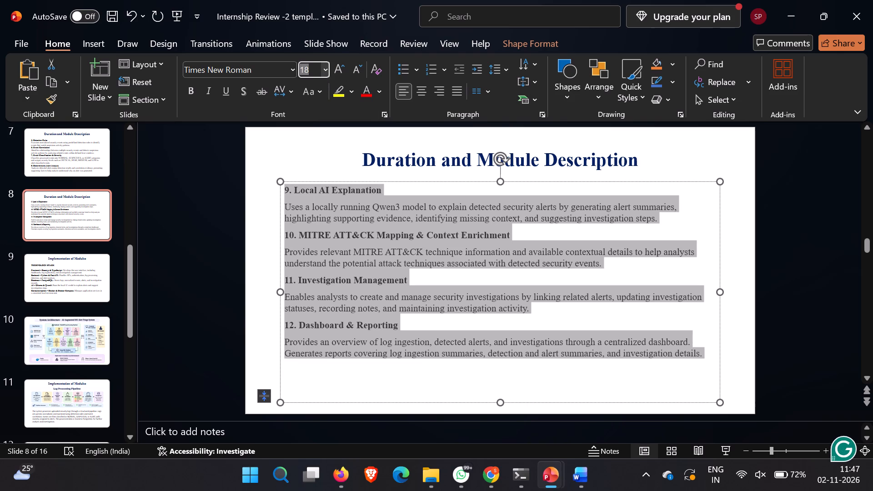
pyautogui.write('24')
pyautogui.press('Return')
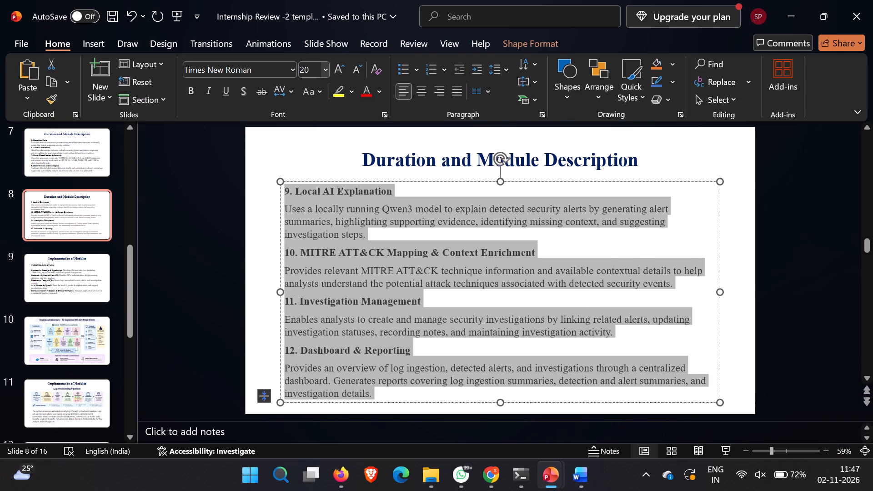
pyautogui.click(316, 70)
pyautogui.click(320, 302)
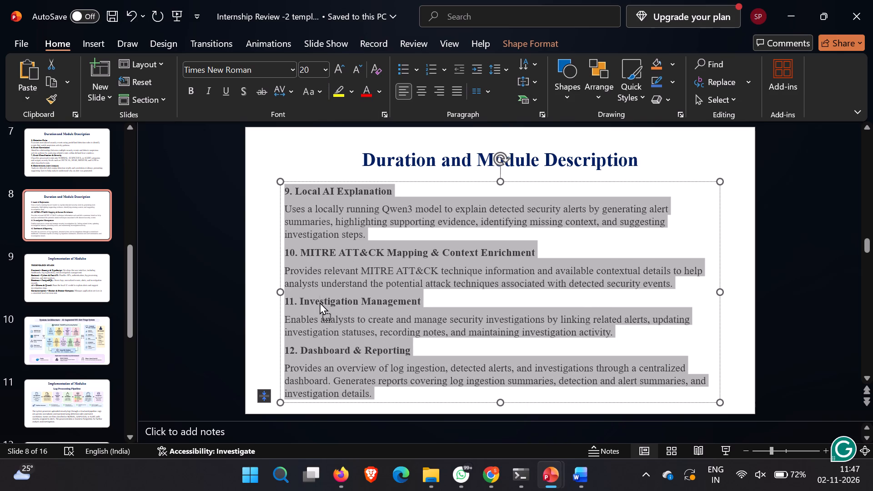
pyautogui.moveTo(284, 347); pyautogui.dragTo(342, 381)
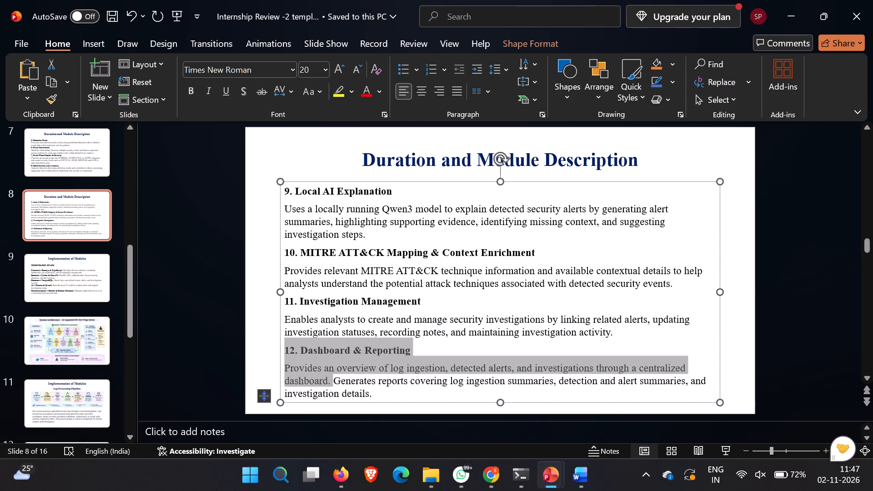
pyautogui.moveTo(342, 381); pyautogui.dragTo(368, 392)
pyautogui.click(388, 391)
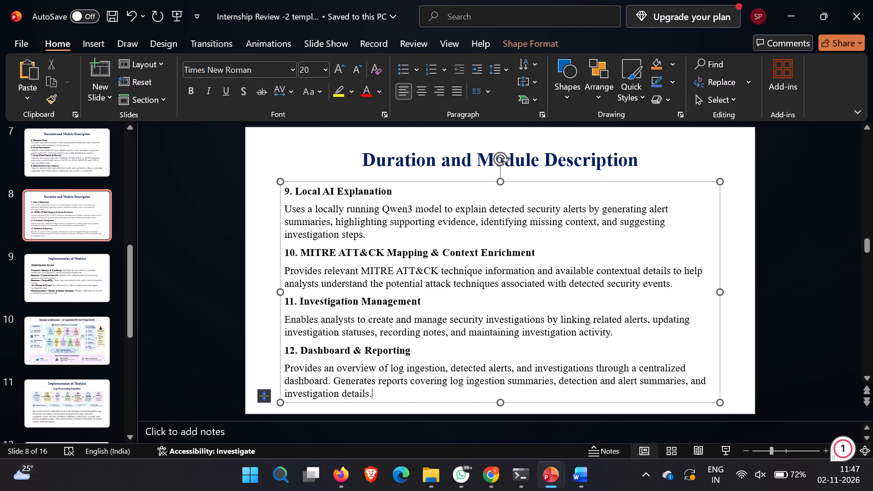
pyautogui.moveTo(388, 391); pyautogui.dragTo(291, 280)
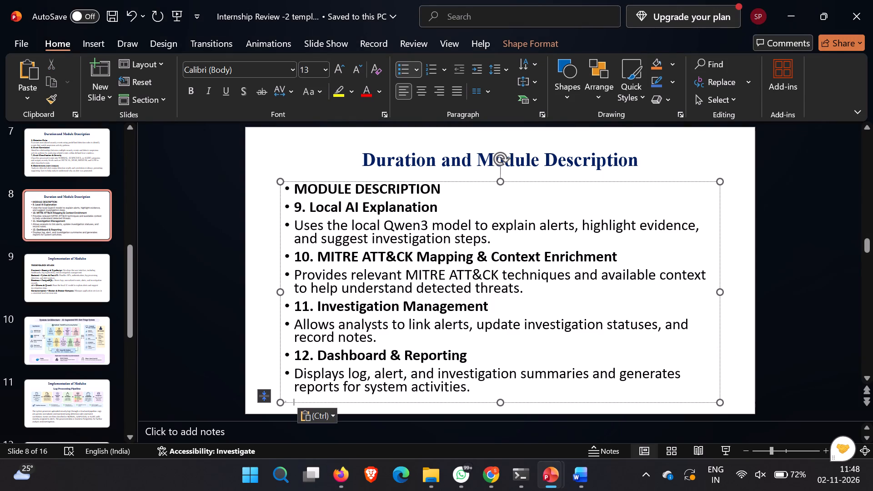
# Delete the MODULE DESCRIPTION line above Local AI Explanation, along with its bullet, from the pasted text.
pyautogui.moveTo(461, 191); pyautogui.dragTo(280, 188)
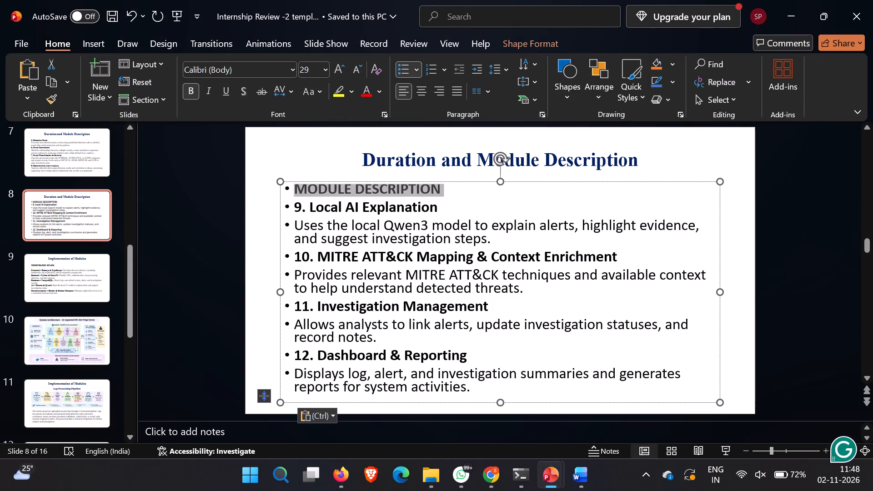
pyautogui.moveTo(280, 188); pyautogui.dragTo(280, 189)
pyautogui.press('BackSpace')
pyautogui.press('BackSpace')
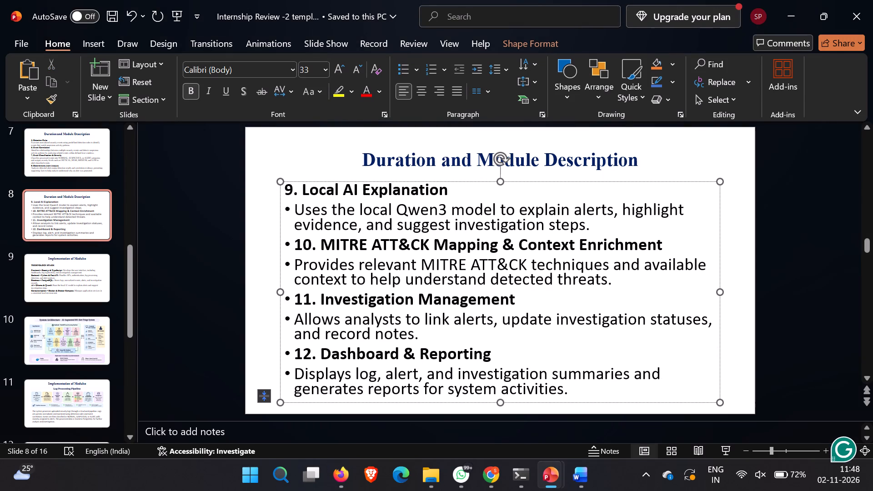
# Change all the module text on slide 8 to Times New Roman at font size 24.
pyautogui.moveTo(283, 198); pyautogui.dragTo(504, 389)
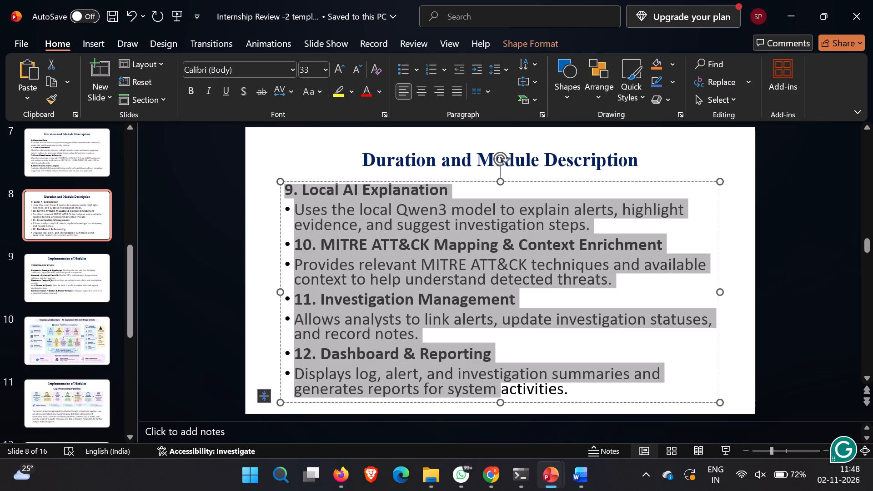
pyautogui.moveTo(504, 389); pyautogui.dragTo(613, 420)
pyautogui.click(637, 372)
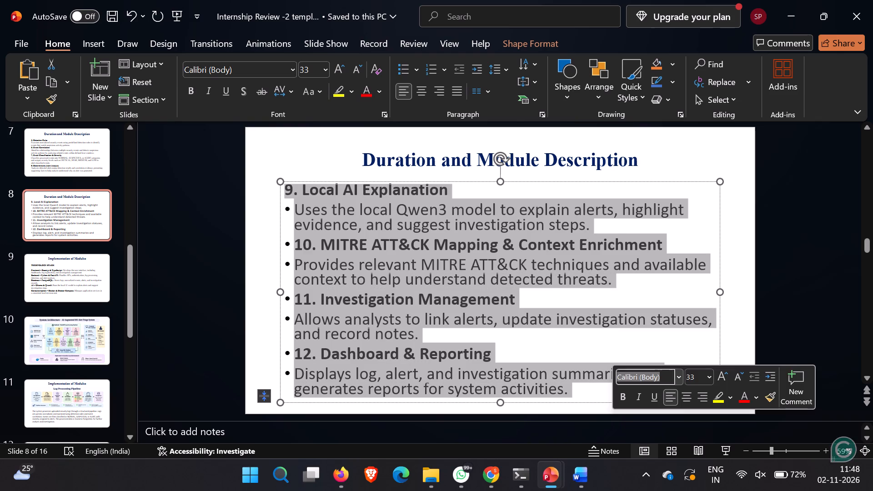
pyautogui.write('ti')
pyautogui.press('Return')
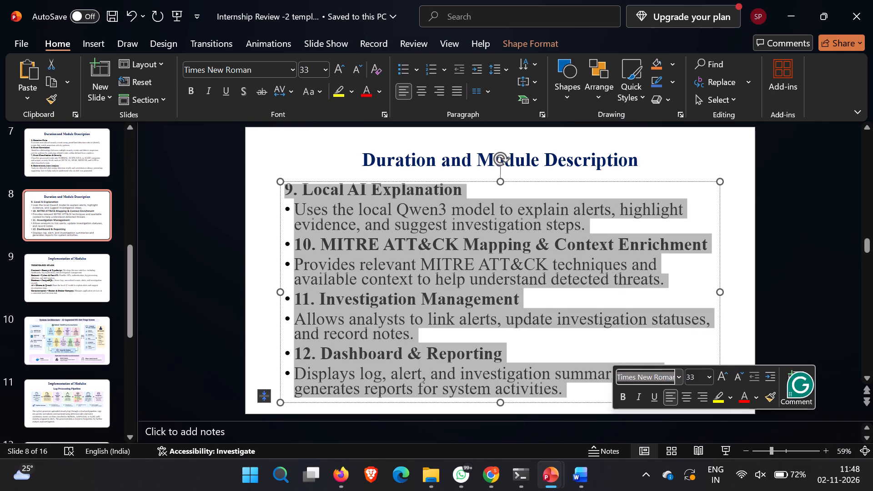
pyautogui.click(687, 374)
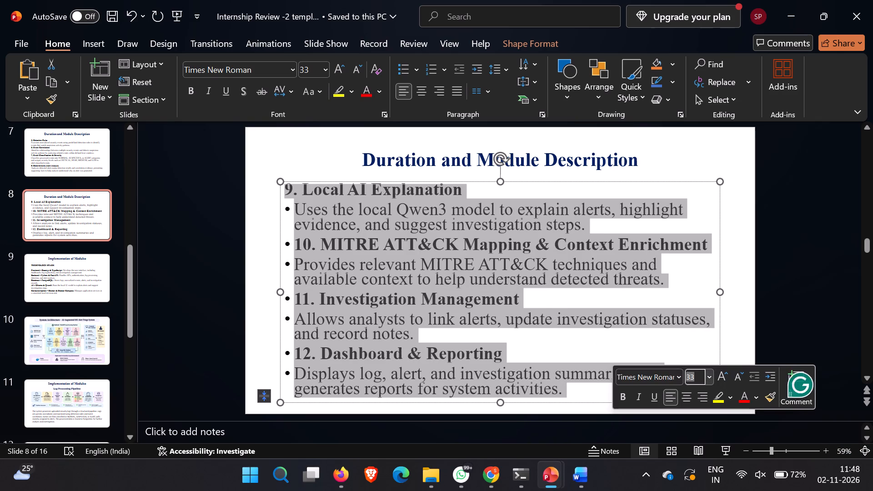
pyautogui.write('24')
pyautogui.press('Return')
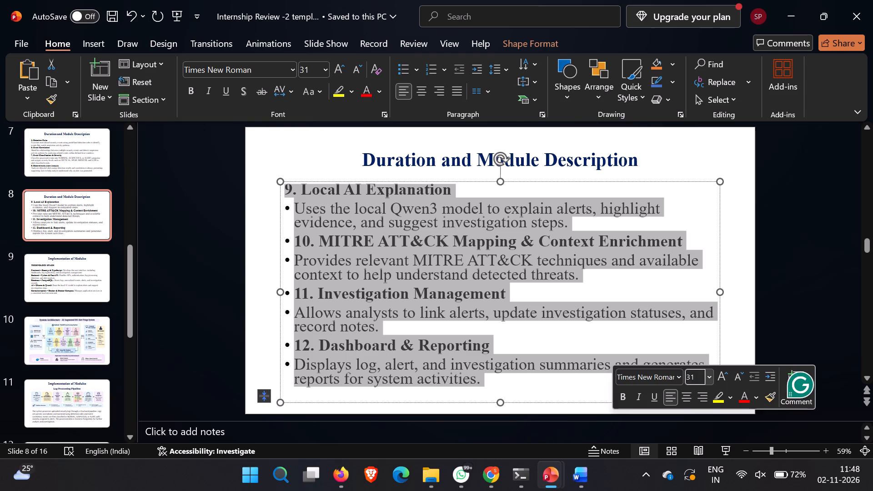
# Set the line spacing of the shortened module text on slide 8 to 1.0.
pyautogui.click(507, 74)
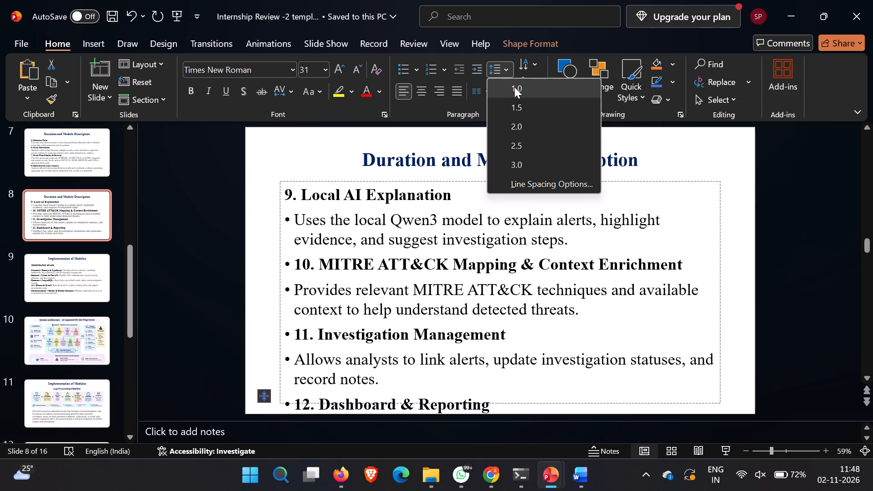
pyautogui.click(514, 87)
pyautogui.click(799, 222)
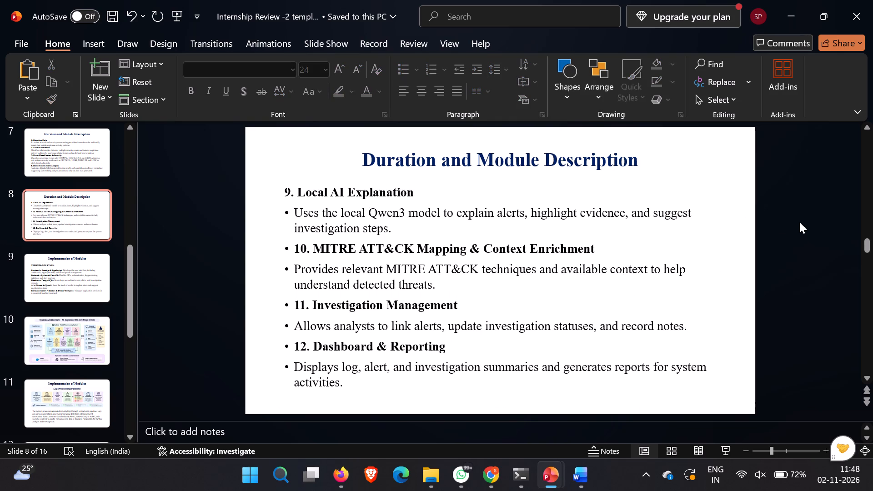
# Remove the bullets from all the remaining module headings and descriptions on slide 8, down to the Dashboard & Reporting description.
pyautogui.click(291, 248)
pyautogui.press('BackSpace')
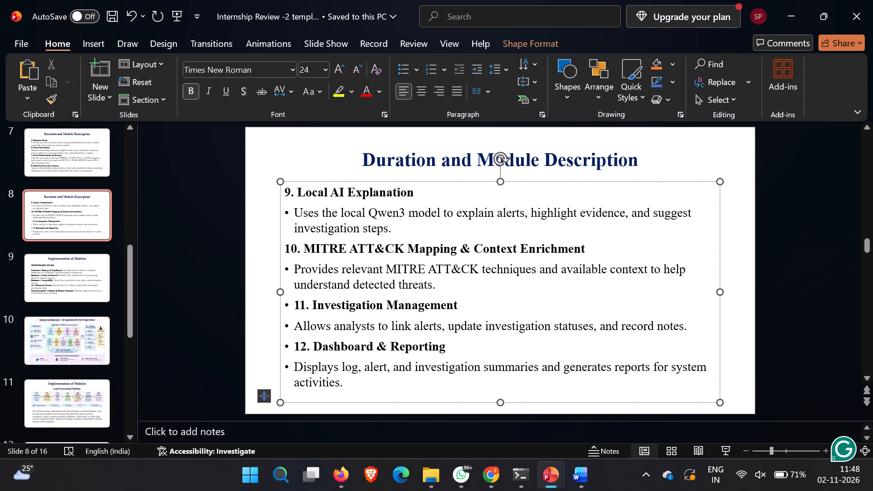
pyautogui.click(295, 212)
pyautogui.press('BackSpace')
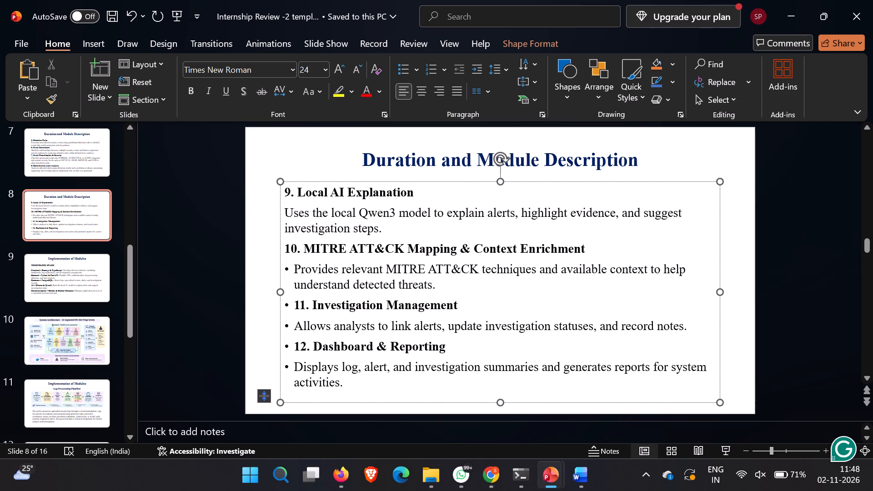
pyautogui.click(295, 272)
pyautogui.press('BackSpace')
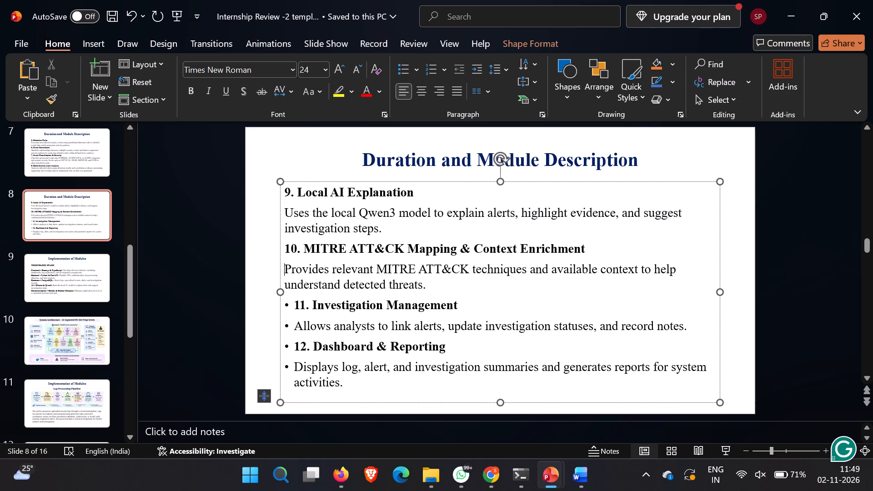
pyautogui.click(295, 308)
pyautogui.press('BackSpace')
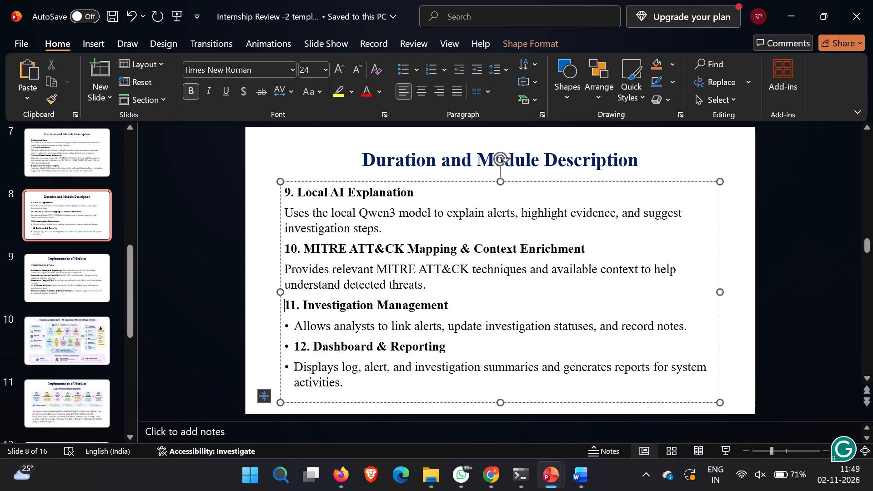
pyautogui.click(295, 326)
pyautogui.press('BackSpace')
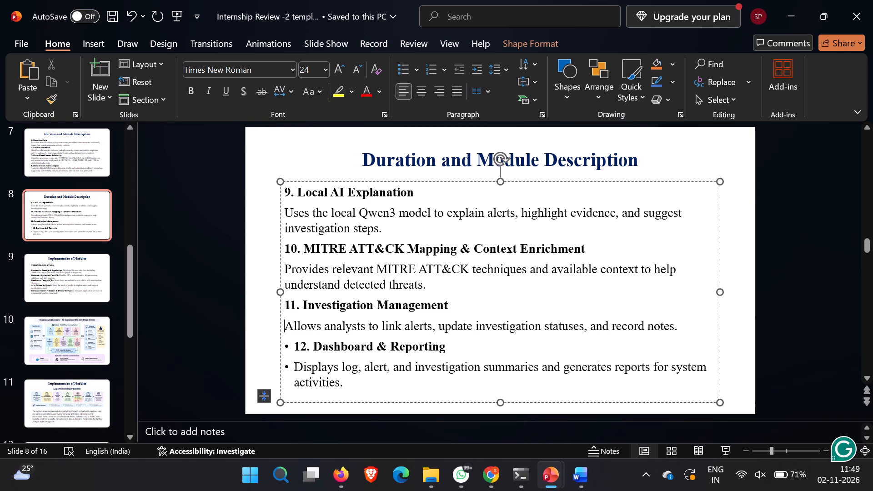
pyautogui.click(296, 346)
pyautogui.press('BackSpace')
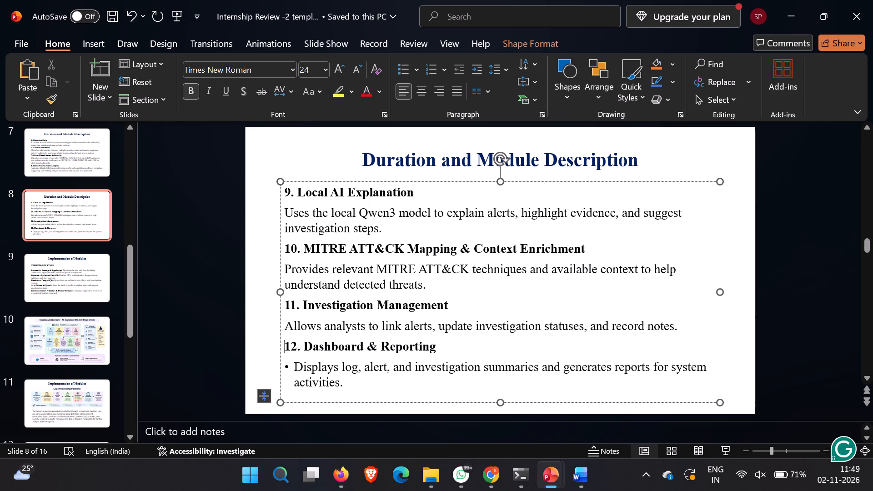
pyautogui.press('Down')
pyautogui.press('BackSpace')
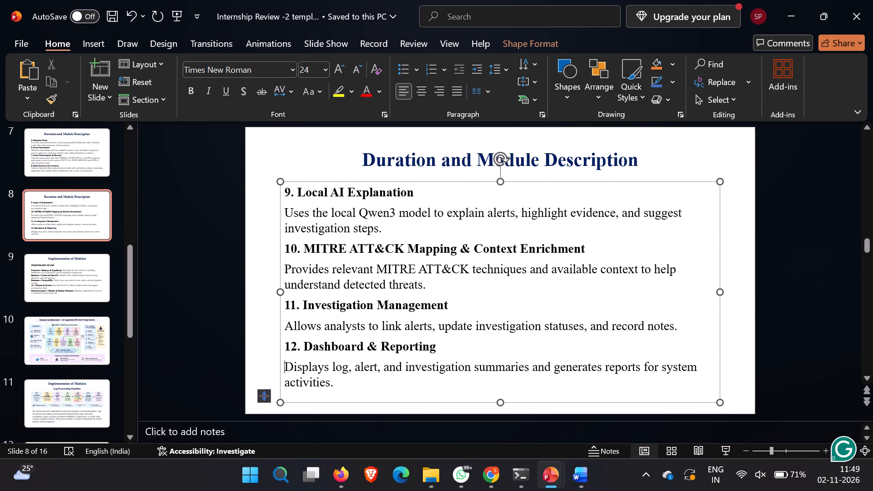
# Compare the text layout and line spacing of slide 8's module descriptions with those on slides 6 and 7.
pyautogui.click(706, 312)
pyautogui.click(771, 305)
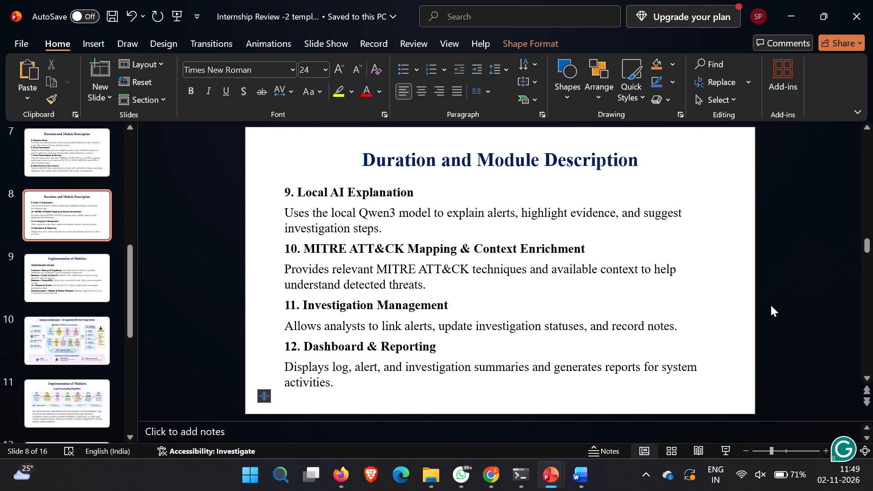
pyautogui.press('Up')
pyautogui.press('Up')
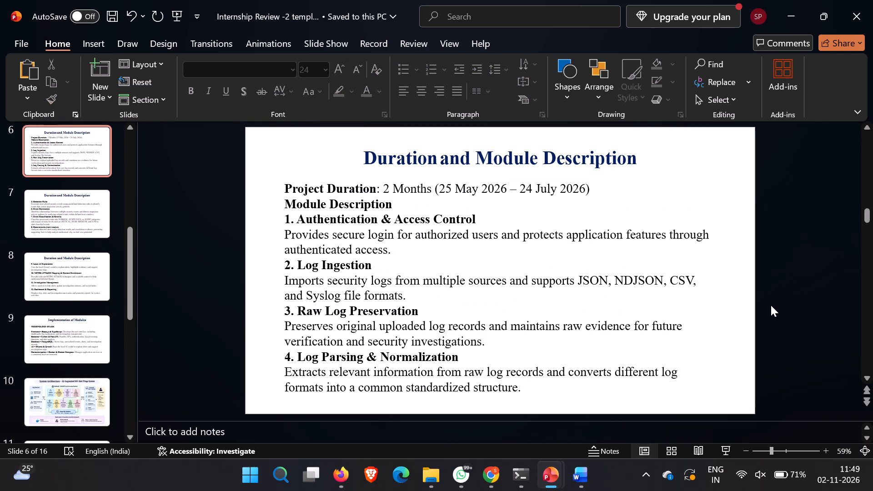
pyautogui.press('Down')
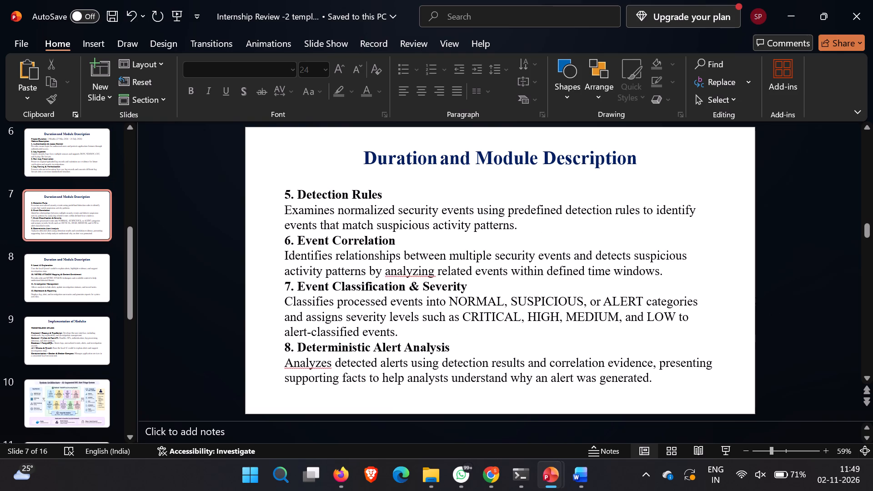
pyautogui.tripleClick(531, 218)
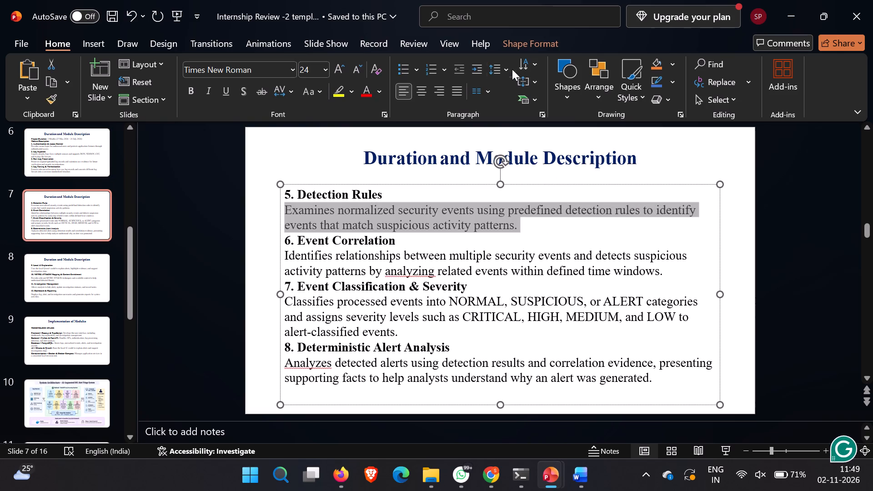
pyautogui.click(507, 70)
pyautogui.click(551, 92)
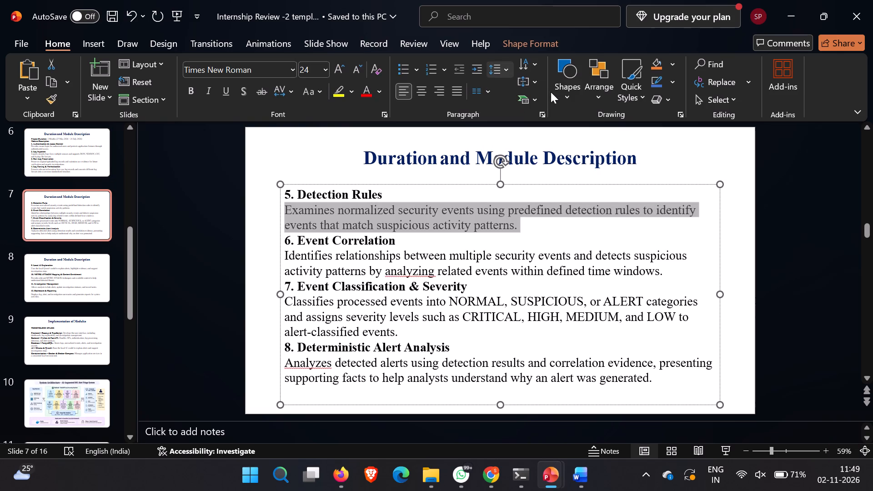
pyautogui.click(821, 221)
pyautogui.press('Down')
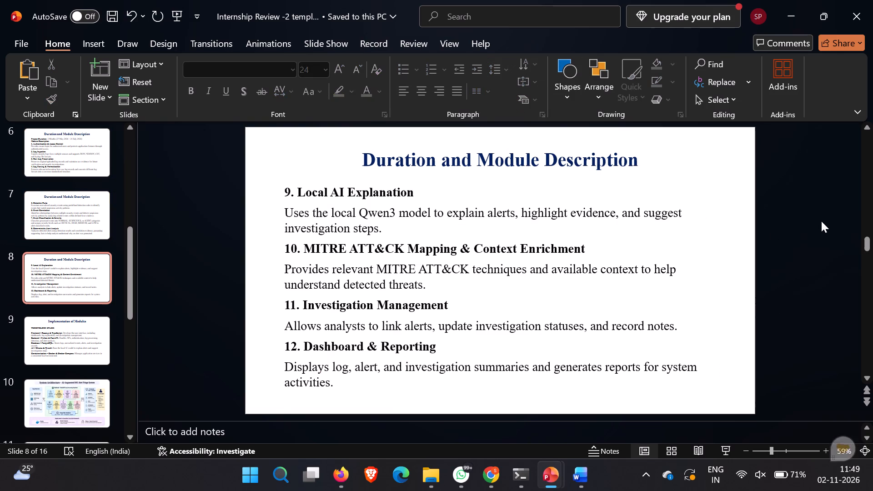
pyautogui.tripleClick(614, 213)
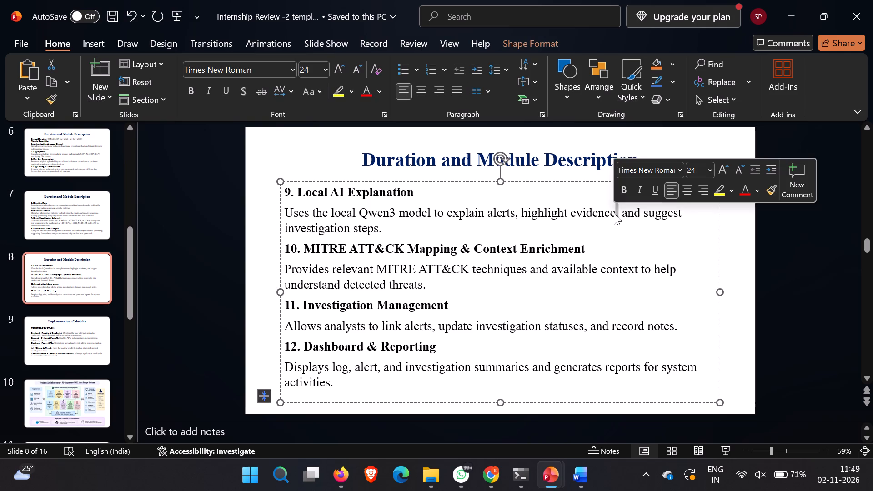
pyautogui.click(507, 68)
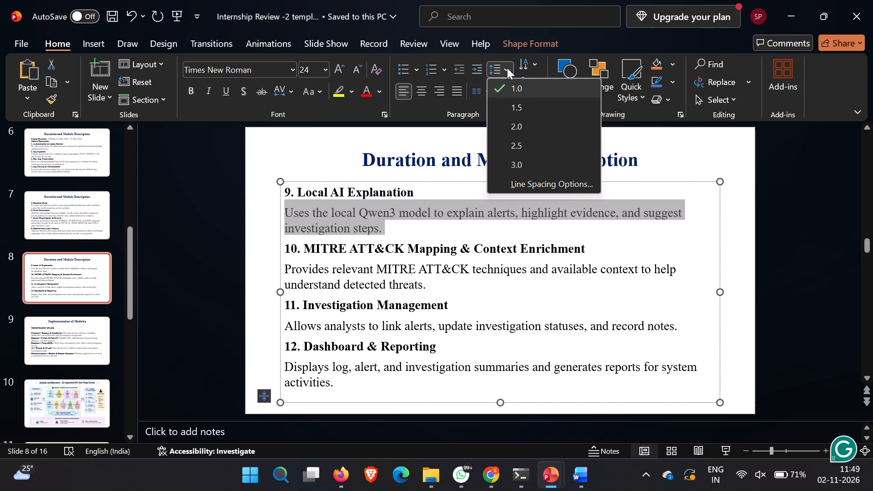
pyautogui.click(769, 191)
# Insert a new slide after slide 12, ahead of the Results slide.
pyautogui.press('Down')
pyautogui.press('Down')
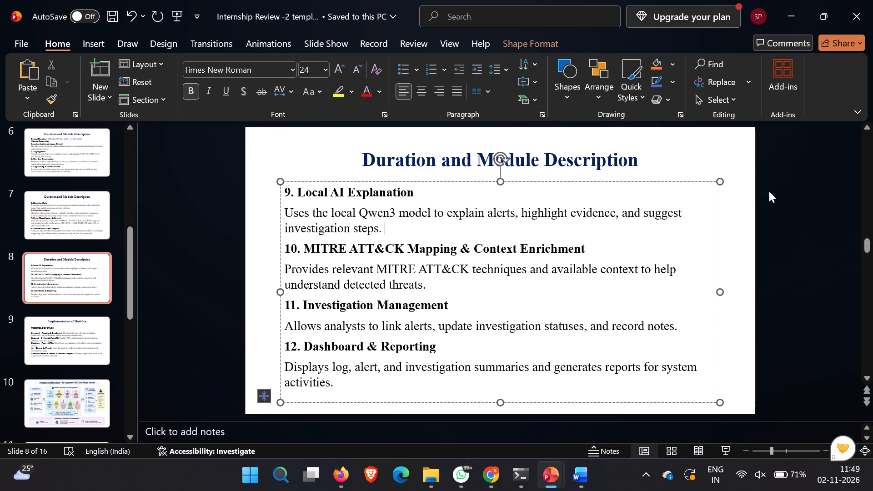
pyautogui.click(769, 191)
pyautogui.press('Down')
pyautogui.press('Down')
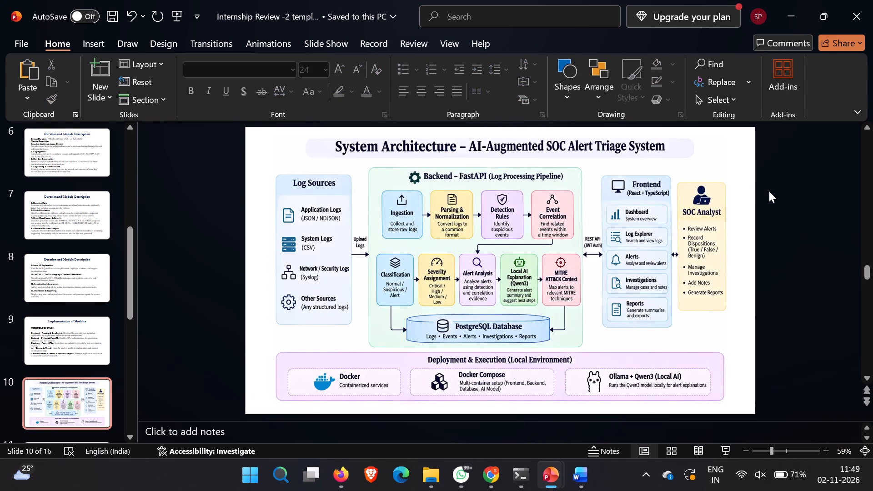
pyautogui.press('Down')
pyautogui.press('Down')
pyautogui.press('Down')
pyautogui.press('Up')
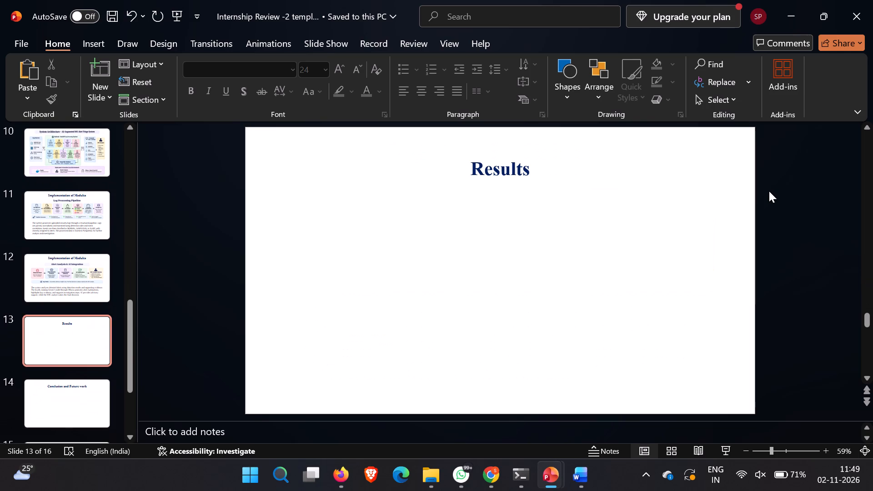
pyautogui.rightClick(84, 278)
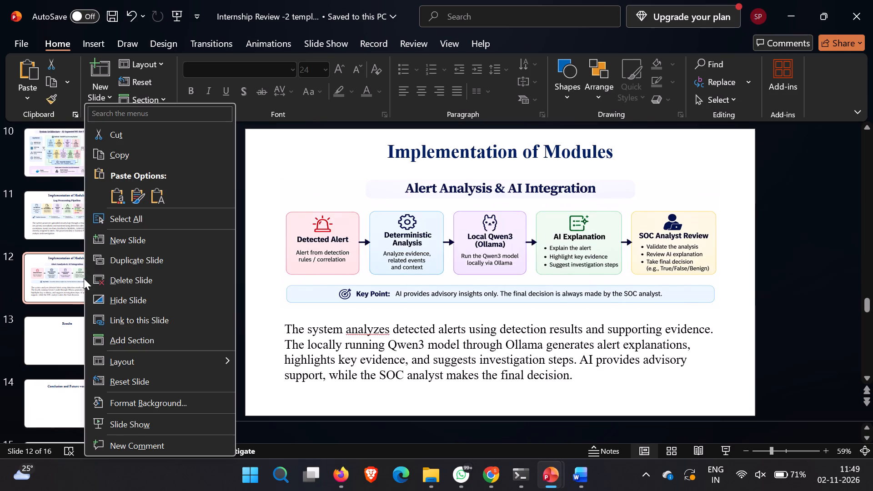
pyautogui.click(138, 242)
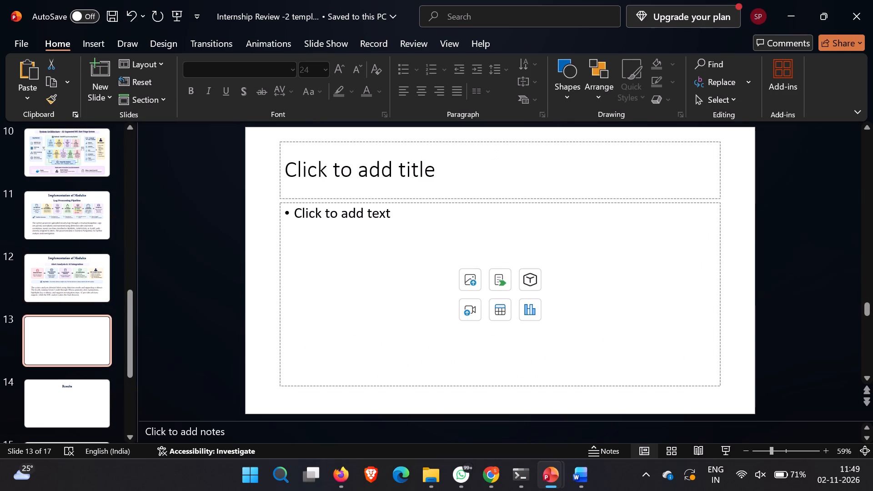
# Copy the title "Implementation of Modules" from slide 11 into the title placeholder of new slide 13 and centre it.
pyautogui.click(56, 213)
pyautogui.tripleClick(420, 145)
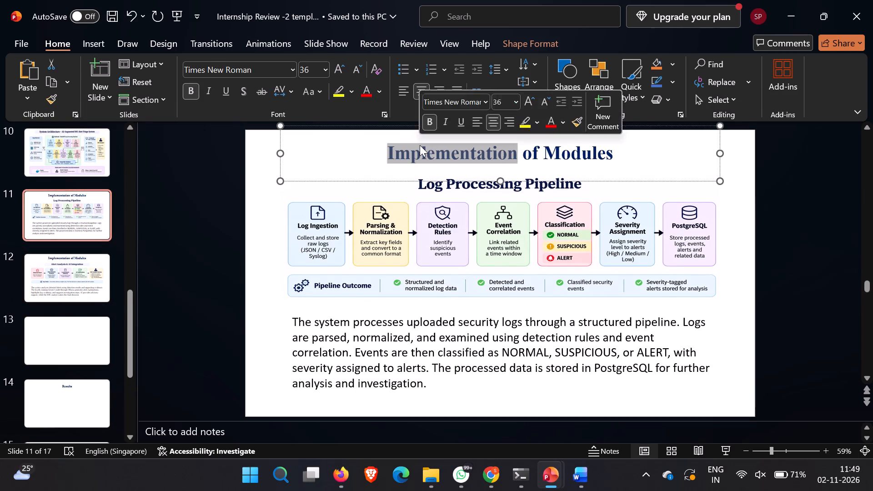
pyautogui.hotkey('ctrl', 'c')
pyautogui.click(69, 332)
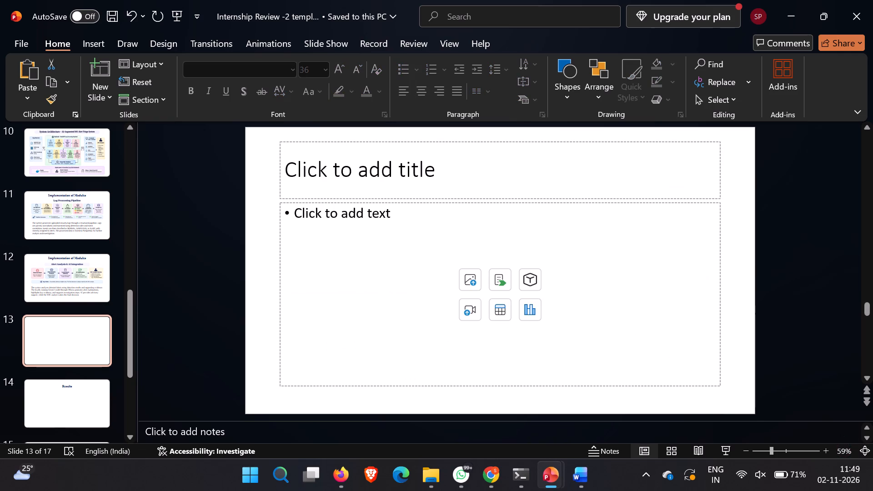
pyautogui.click(447, 180)
pyautogui.hotkey('ctrl', 'v')
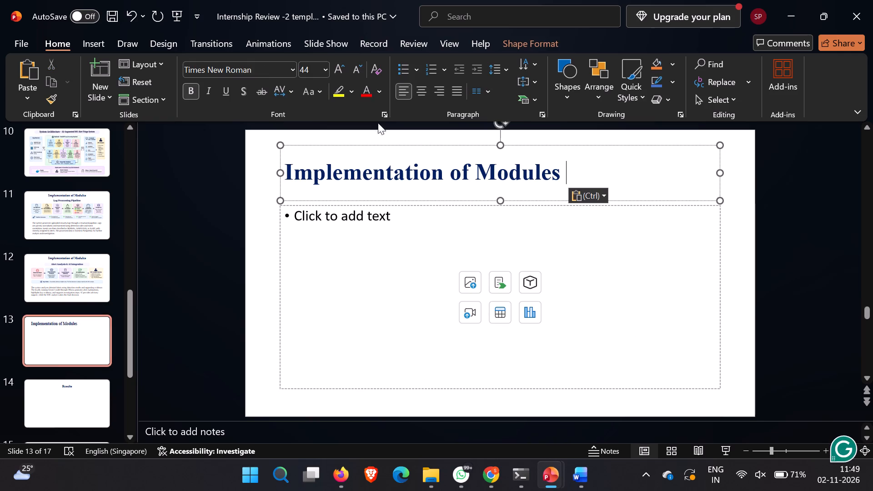
pyautogui.click(416, 88)
# Set the font size of slide 13's Implementation of Modules title to 36.
pyautogui.click(308, 67)
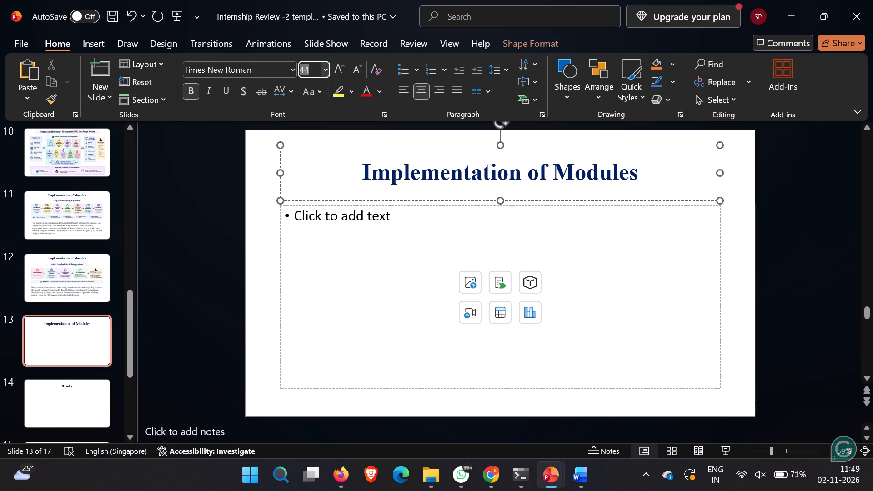
pyautogui.write('36')
pyautogui.press('Return')
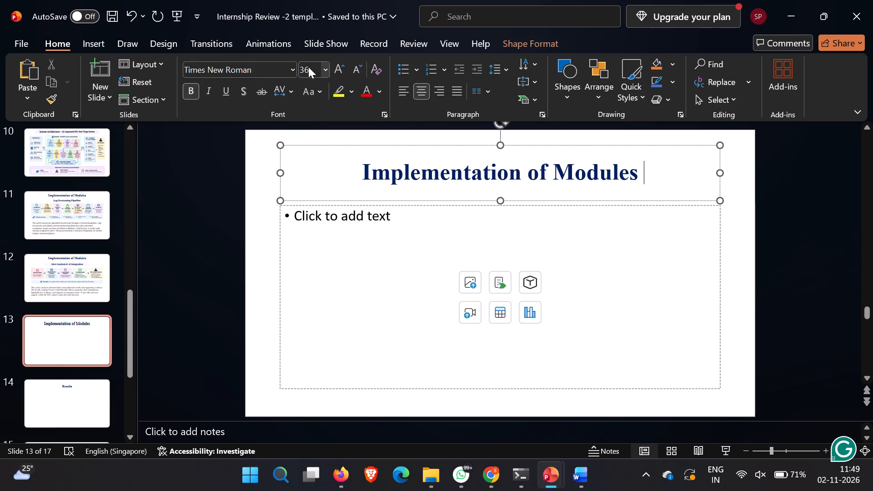
pyautogui.tripleClick(398, 170)
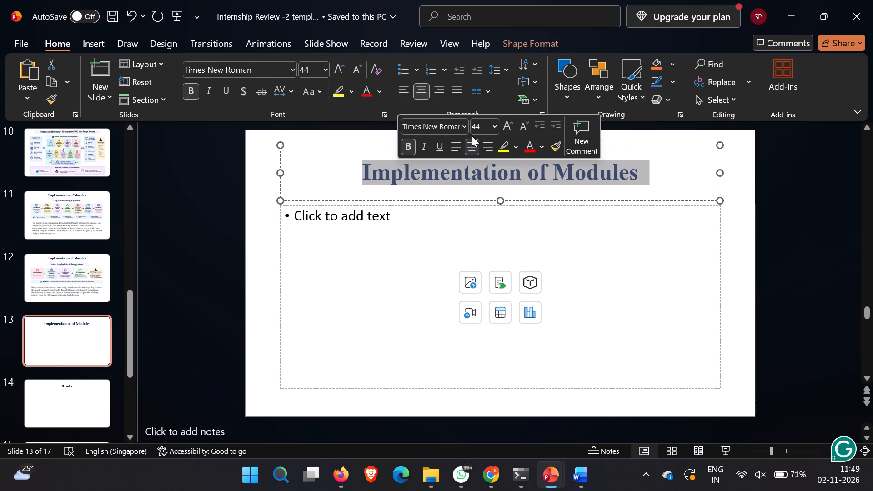
pyautogui.click(480, 123)
pyautogui.write('36')
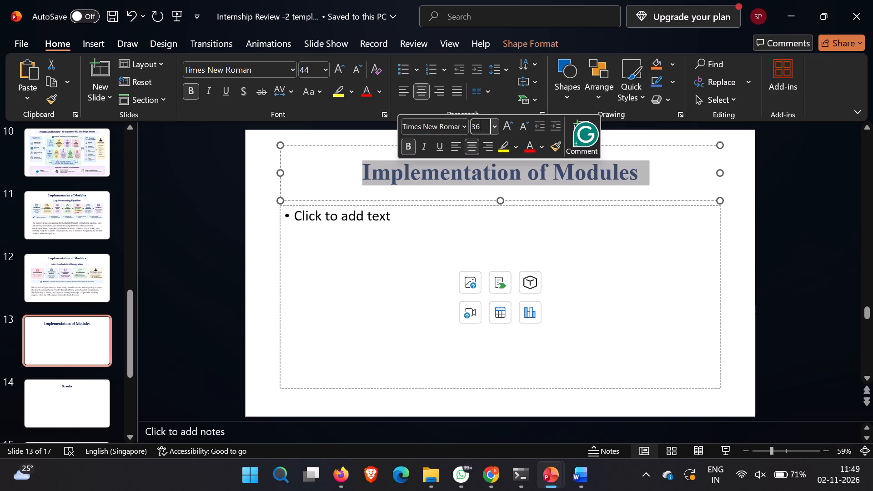
pyautogui.press('Return')
pyautogui.click(465, 185)
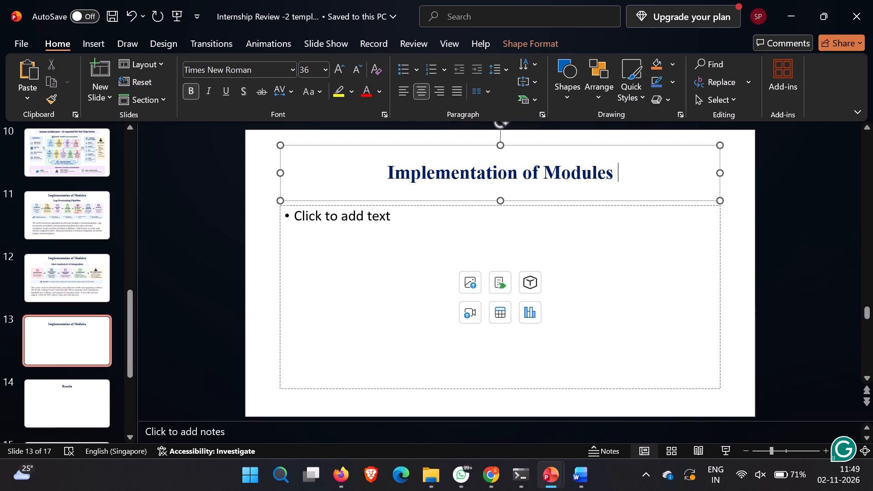
# Move the title box on slide 13 slightly upward, closer to the top edge of the slide.
pyautogui.moveTo(467, 144); pyautogui.dragTo(468, 131)
pyautogui.click(806, 197)
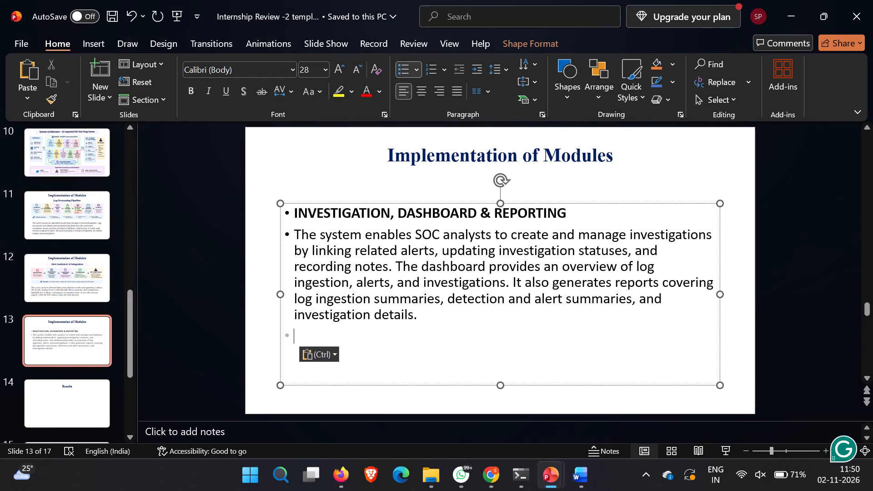
# Remove the bullet from the description paragraph beneath the INVESTIGATION, DASHBOARD & REPORTING heading on slide 13.
pyautogui.click(299, 233)
pyautogui.click(295, 234)
pyautogui.press('BackSpace')
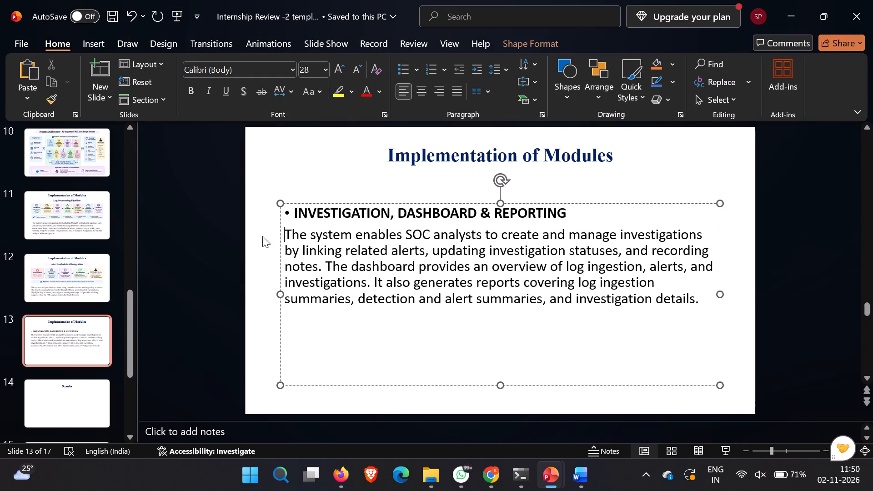
# Examine the heading and body text layout on slides 12, 11, 10 and 9 as a reference for slide 13.
pyautogui.click(96, 266)
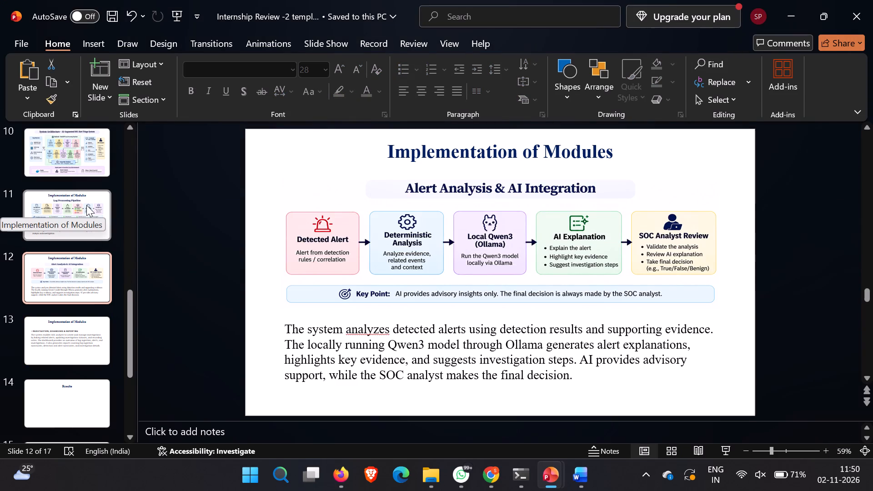
pyautogui.click(86, 205)
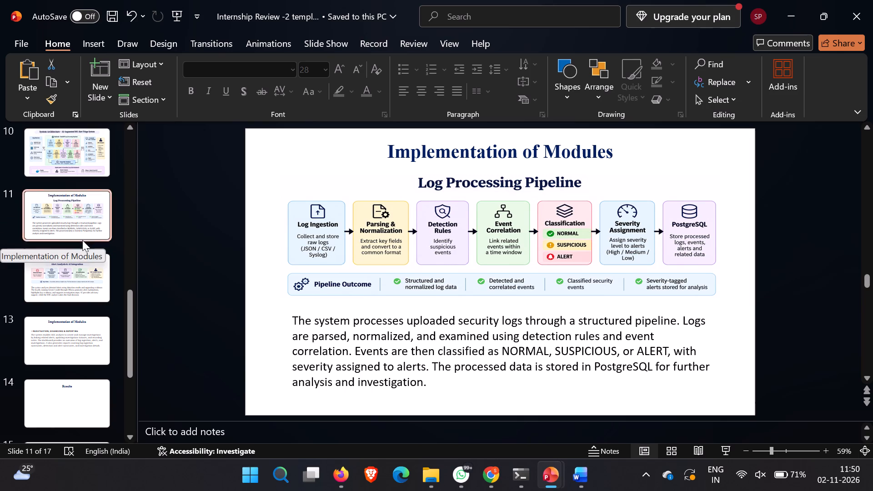
pyautogui.click(70, 161)
pyautogui.scroll(1, 69, 132)
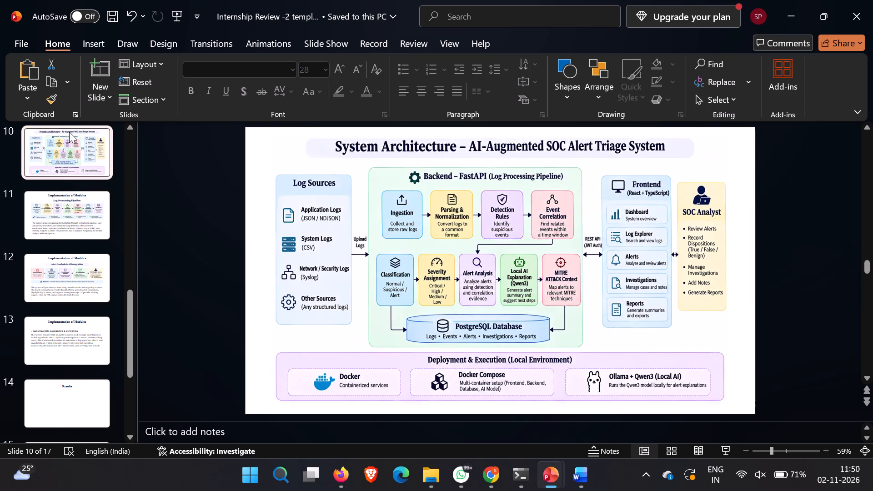
pyautogui.scroll(1, 69, 132)
pyautogui.click(69, 156)
pyautogui.scroll(-3, 69, 156)
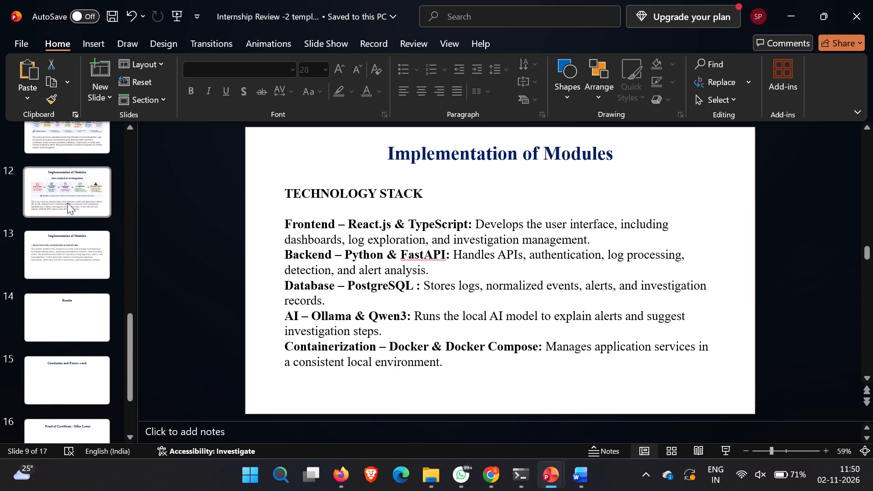
# Remove the bullet from slide 13's INVESTIGATION, DASHBOARD & REPORTING heading and add a blank line below it.
pyautogui.click(81, 252)
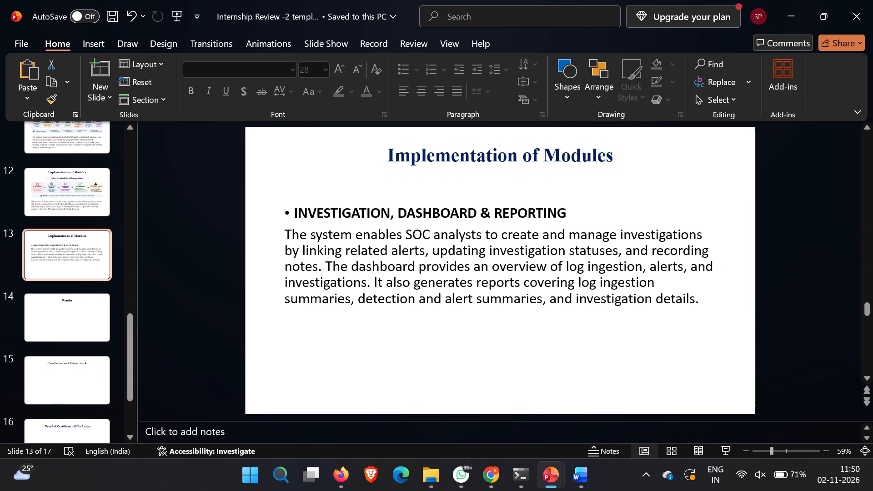
pyautogui.click(295, 215)
pyautogui.press('BackSpace')
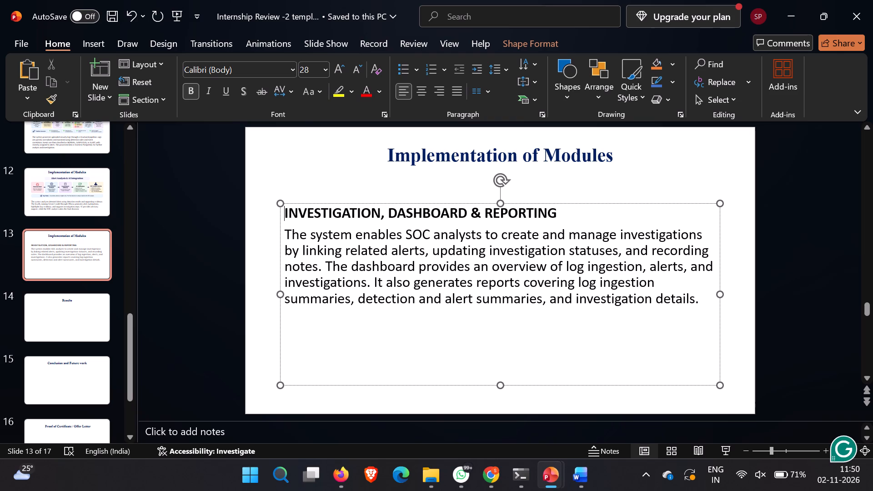
pyautogui.click(602, 219)
pyautogui.press('Return')
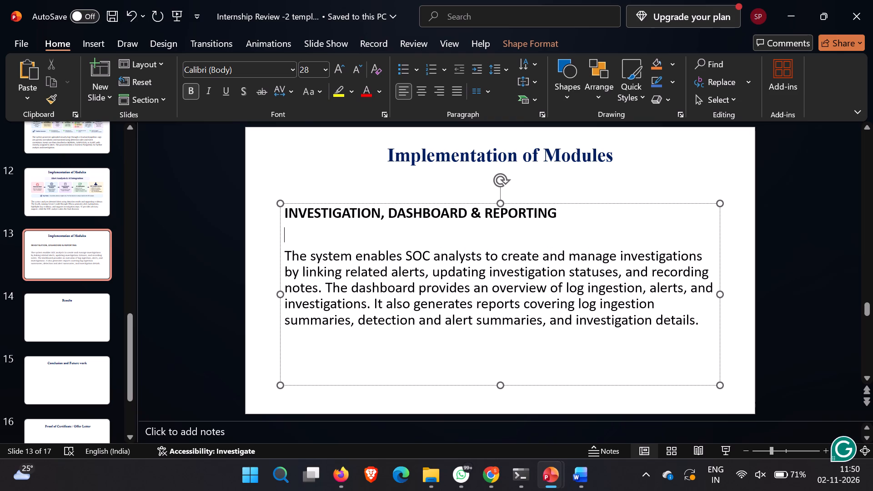
# Set the description paragraph beneath slide 13's INVESTIGATION, DASHBOARD & REPORTING heading to Times New Roman at size 24.
pyautogui.moveTo(286, 254); pyautogui.dragTo(647, 340)
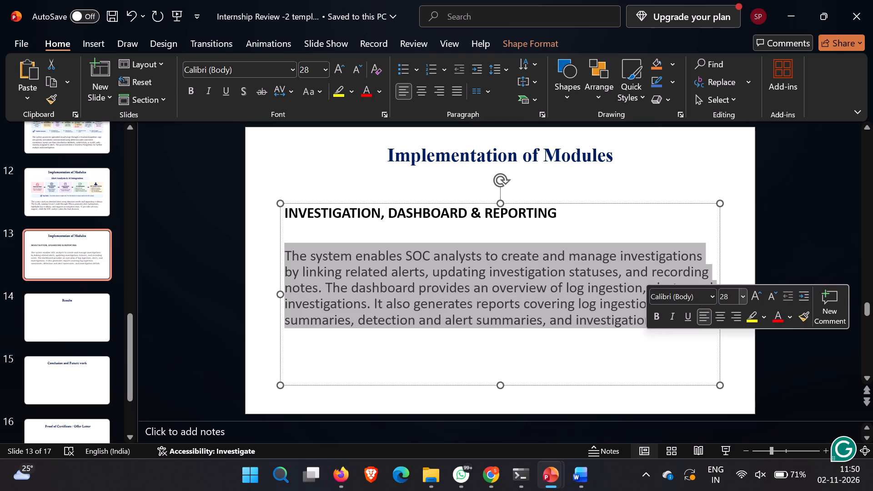
pyautogui.click(738, 291)
pyautogui.write('24\\')
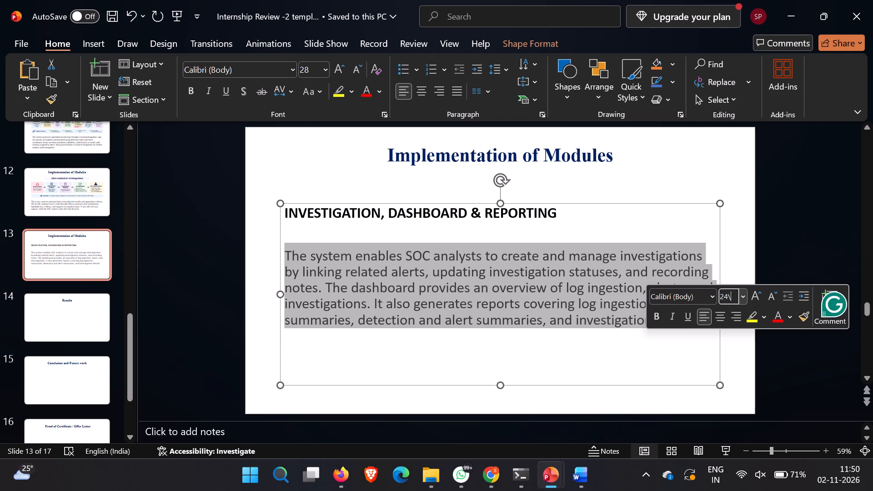
pyautogui.press('BackSpace')
pyautogui.press('Return')
pyautogui.click(688, 298)
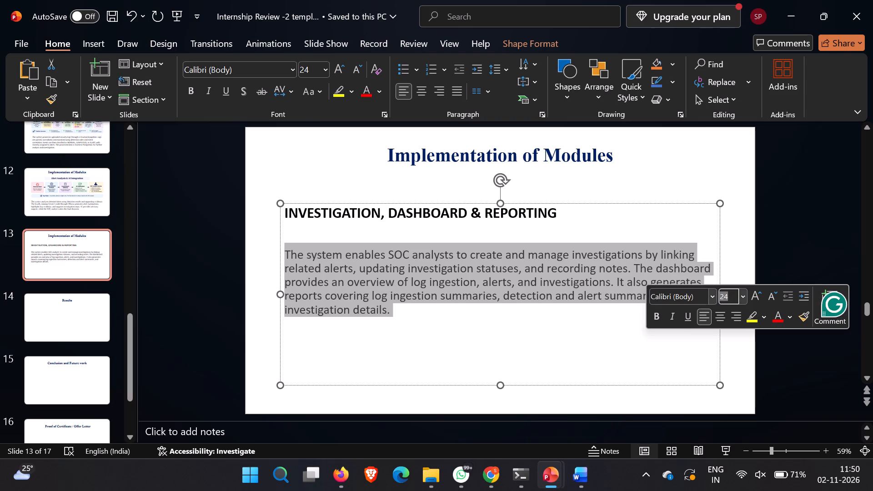
pyautogui.write('ti')
pyautogui.press('Return')
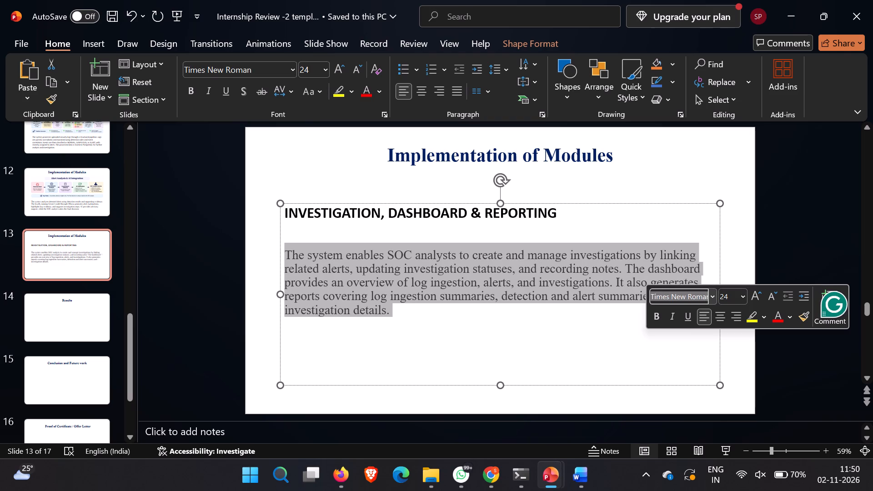
# Set slide 13's INVESTIGATION, DASHBOARD & REPORTING heading to Times New Roman at size 24.
pyautogui.tripleClick(548, 211)
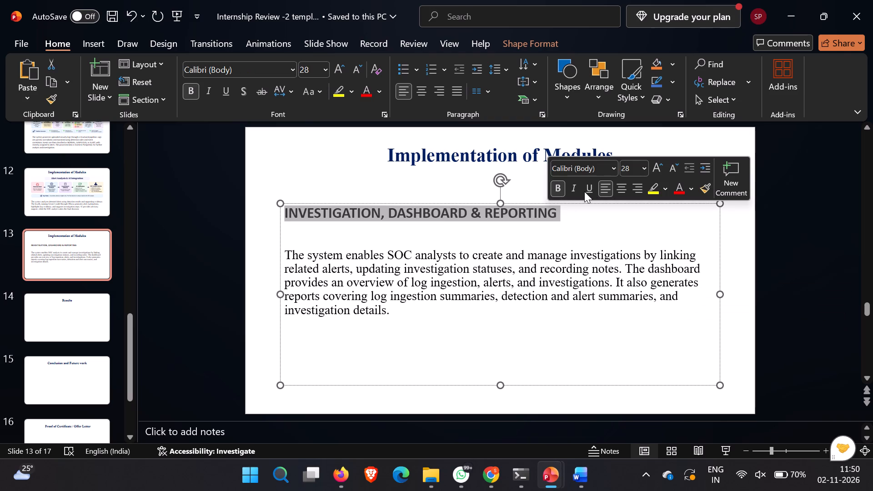
pyautogui.click(582, 168)
pyautogui.write('ti')
pyautogui.press('Return')
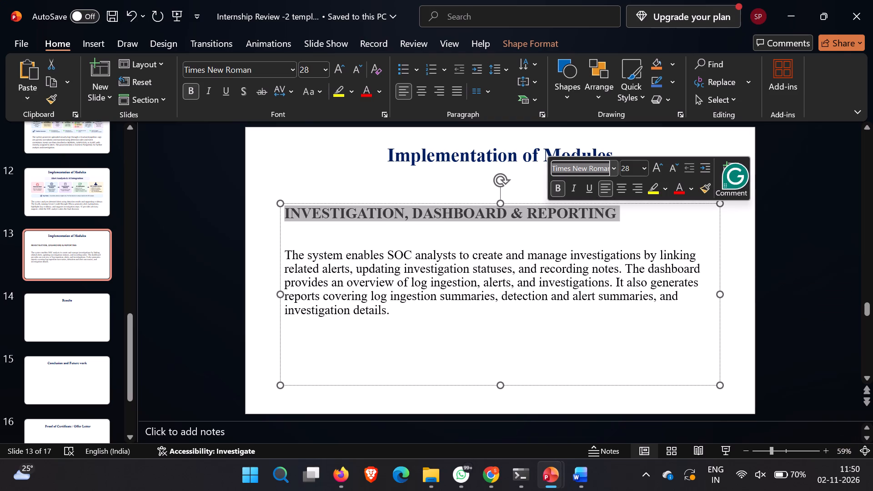
pyautogui.click(637, 164)
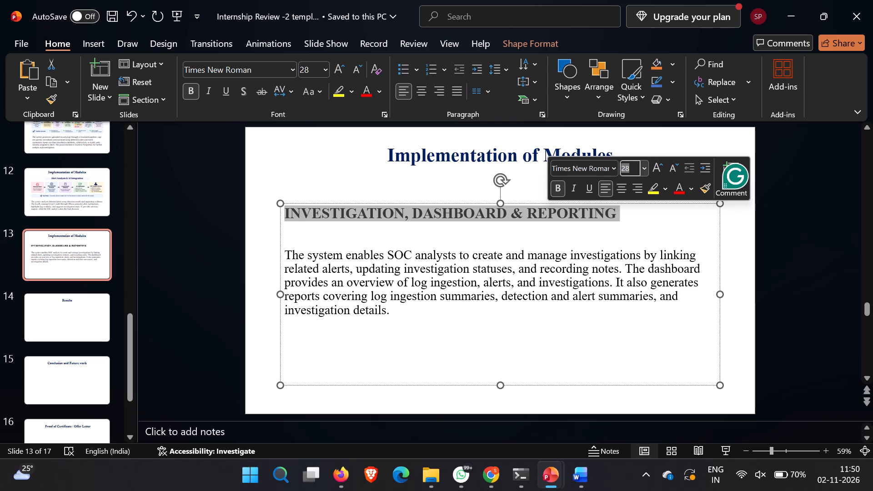
pyautogui.write('24')
pyautogui.press('Return')
pyautogui.click(480, 234)
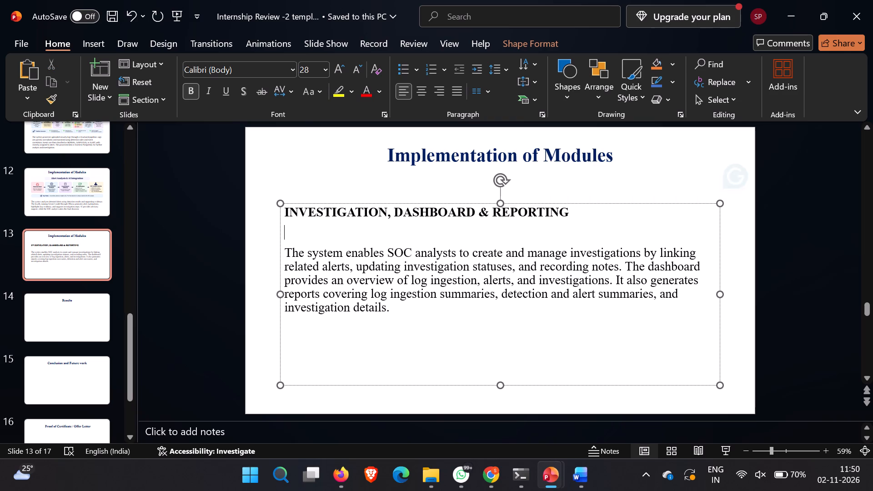
pyautogui.click(814, 190)
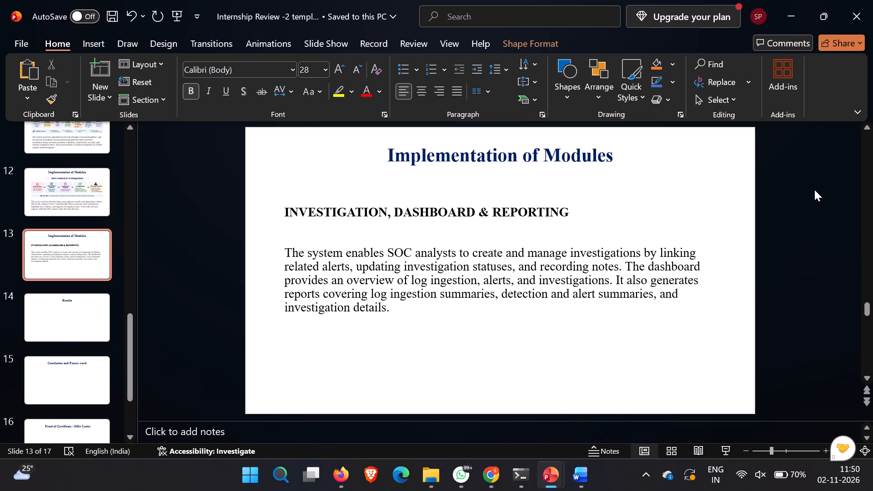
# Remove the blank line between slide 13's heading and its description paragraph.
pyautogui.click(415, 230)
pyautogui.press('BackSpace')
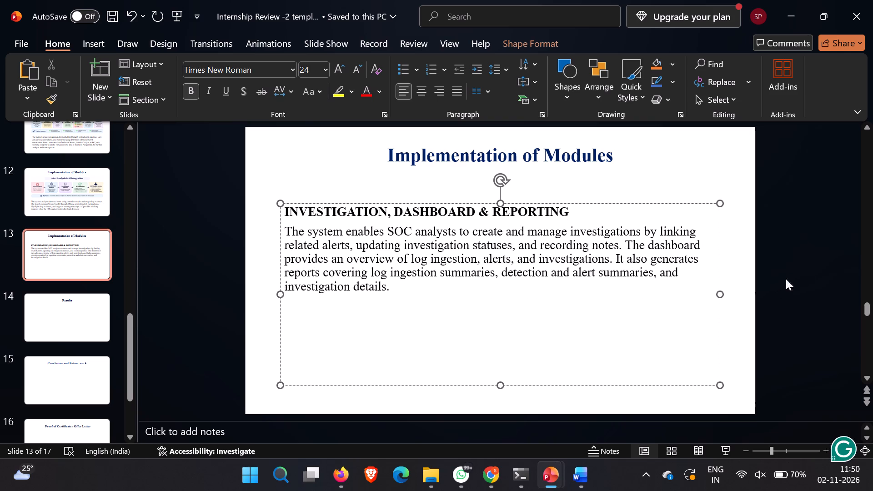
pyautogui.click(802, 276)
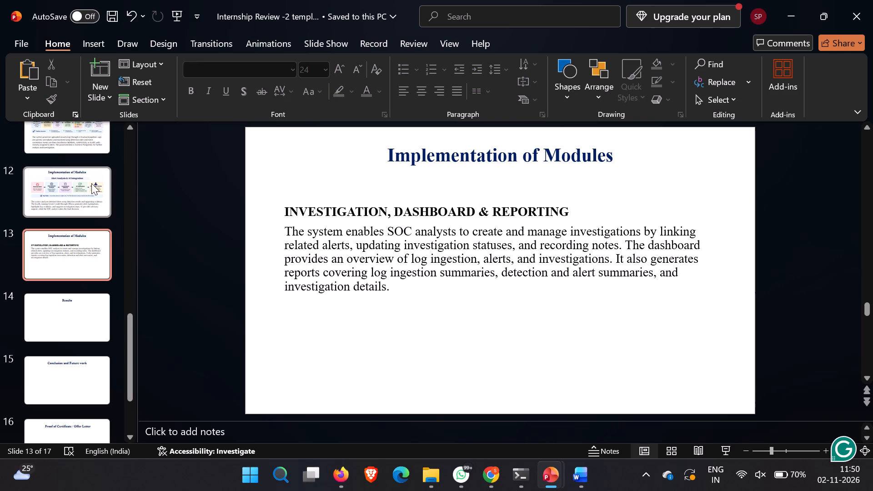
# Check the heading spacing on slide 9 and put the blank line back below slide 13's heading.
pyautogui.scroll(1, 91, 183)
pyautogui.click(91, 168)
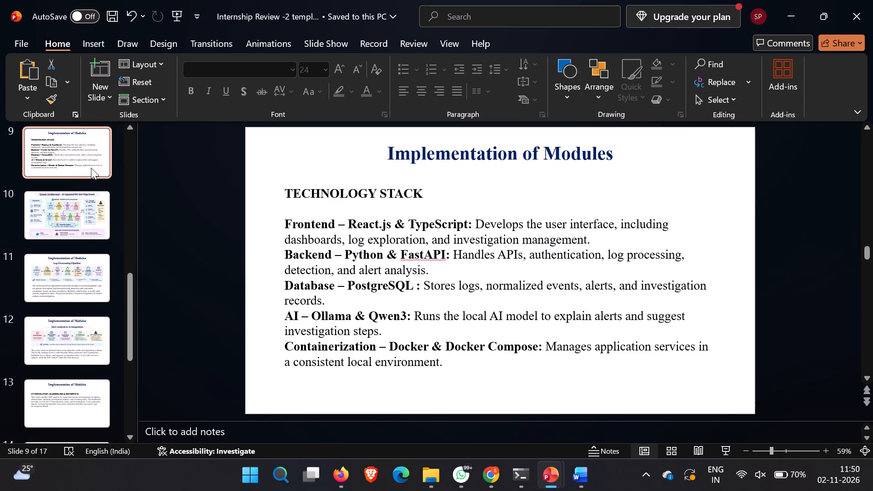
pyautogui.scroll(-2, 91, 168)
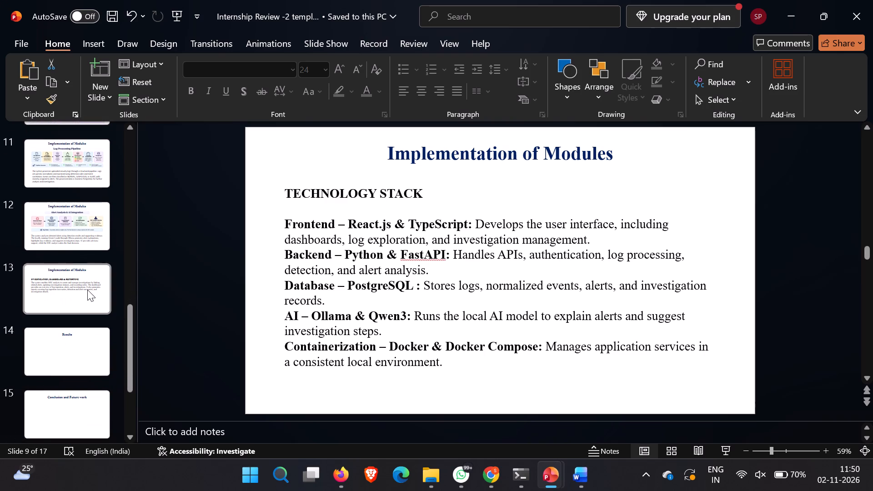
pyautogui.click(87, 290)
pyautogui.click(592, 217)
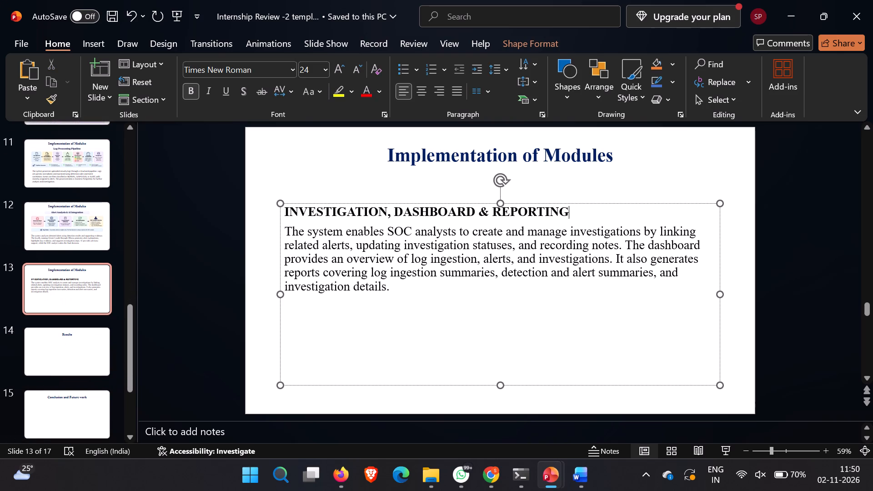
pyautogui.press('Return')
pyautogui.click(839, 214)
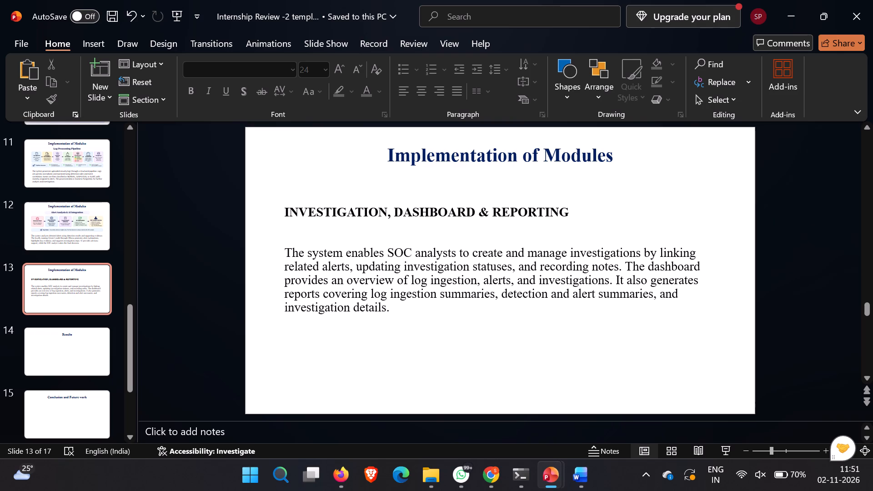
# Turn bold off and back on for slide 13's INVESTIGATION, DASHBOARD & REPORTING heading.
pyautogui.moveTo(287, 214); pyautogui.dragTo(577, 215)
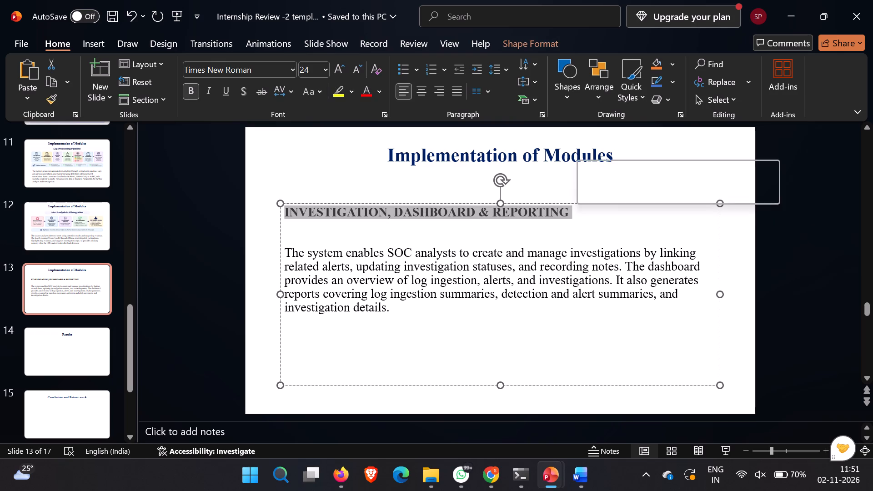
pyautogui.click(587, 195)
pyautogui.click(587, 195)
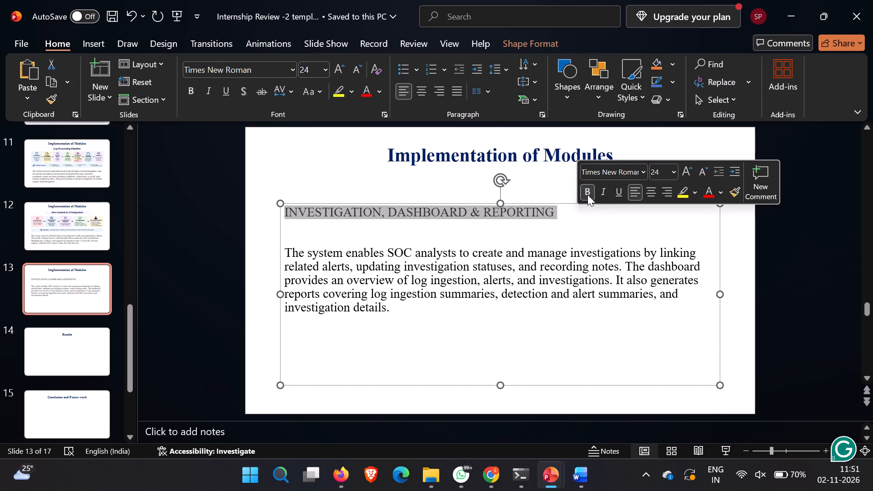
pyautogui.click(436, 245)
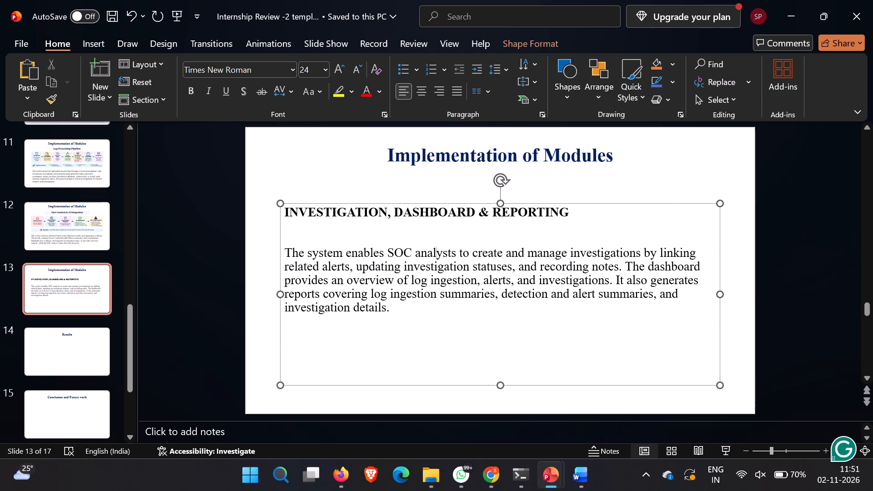
# Split slide 13's description into three paragraphs, starting new ones at "The dashboard provides" and "It also generates reports".
pyautogui.click(625, 261)
pyautogui.press('Return')
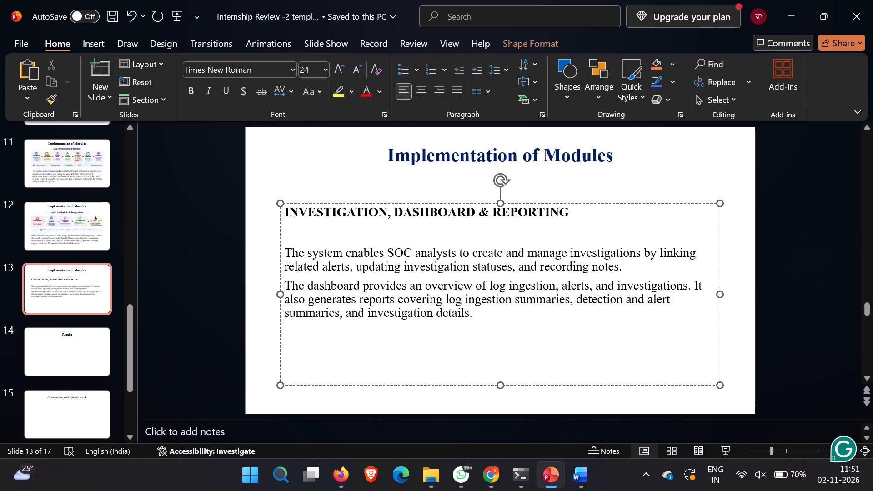
pyautogui.click(694, 286)
pyautogui.press('Return')
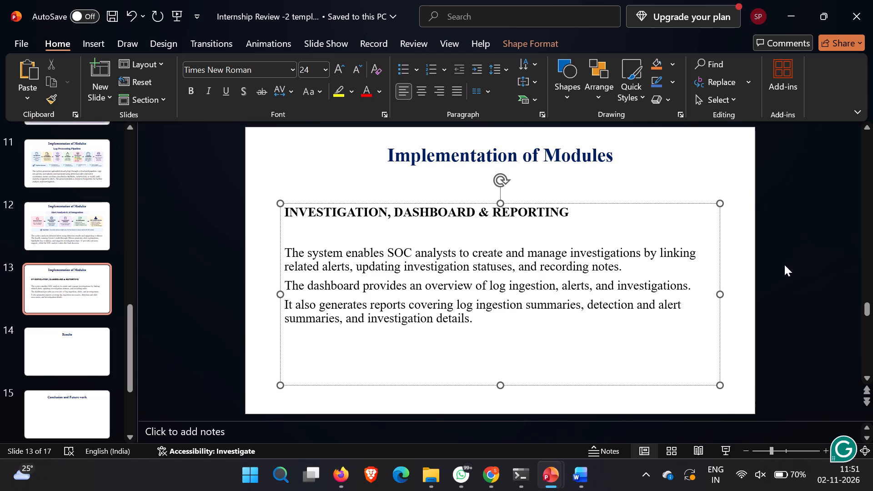
pyautogui.click(804, 260)
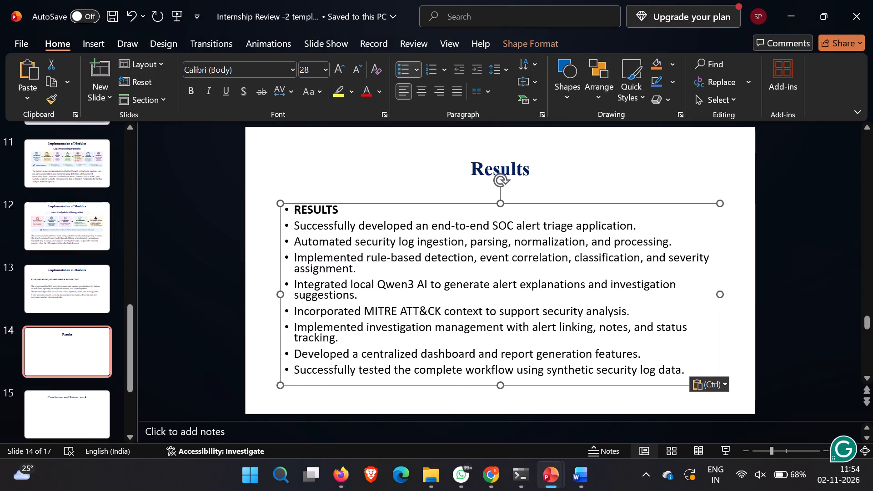
# Delete the duplicate "RESULTS" line at the top of slide 14's bullet list.
pyautogui.moveTo(366, 209); pyautogui.dragTo(279, 210)
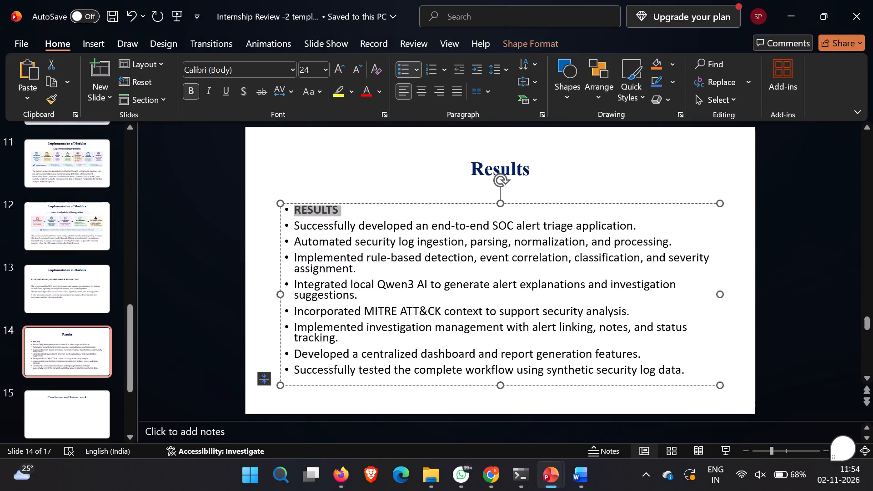
pyautogui.press('BackSpace')
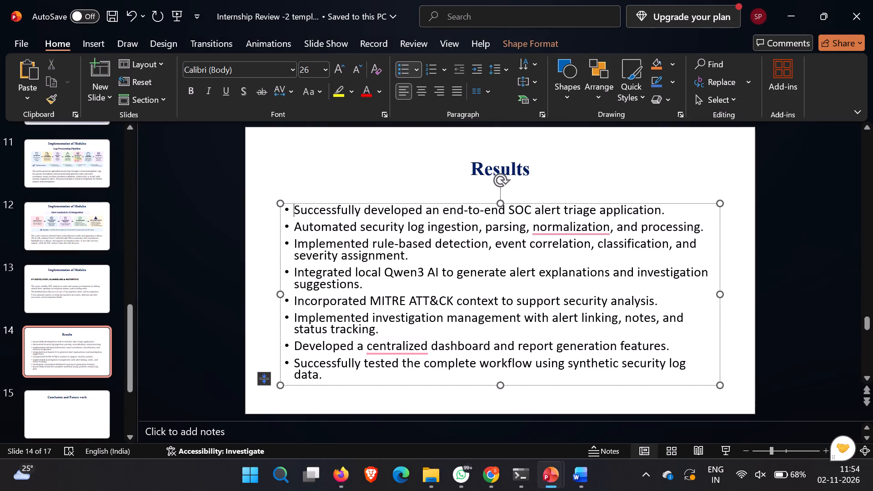
# Format all of slide 14's Results bullet text in Times New Roman at size 24.
pyautogui.click(350, 215)
pyautogui.tripleClick(350, 215)
pyautogui.click(350, 215)
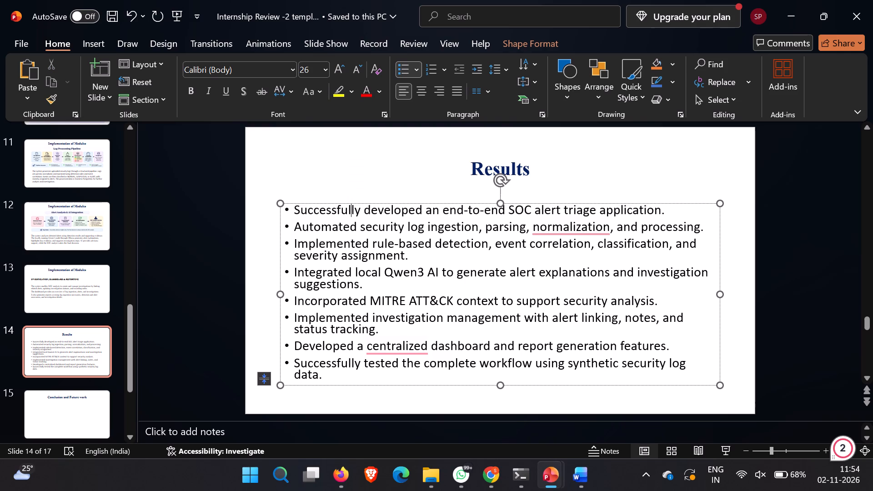
pyautogui.moveTo(291, 210); pyautogui.dragTo(353, 386)
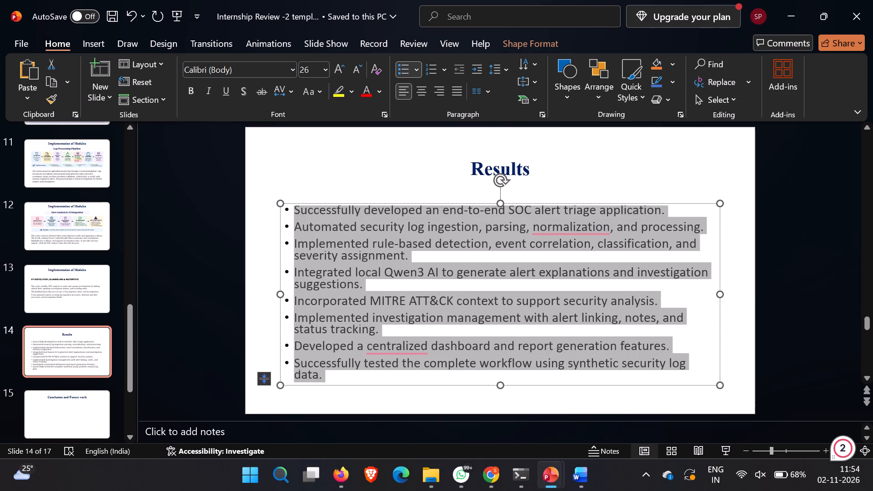
pyautogui.moveTo(353, 386); pyautogui.dragTo(353, 406)
pyautogui.click(439, 364)
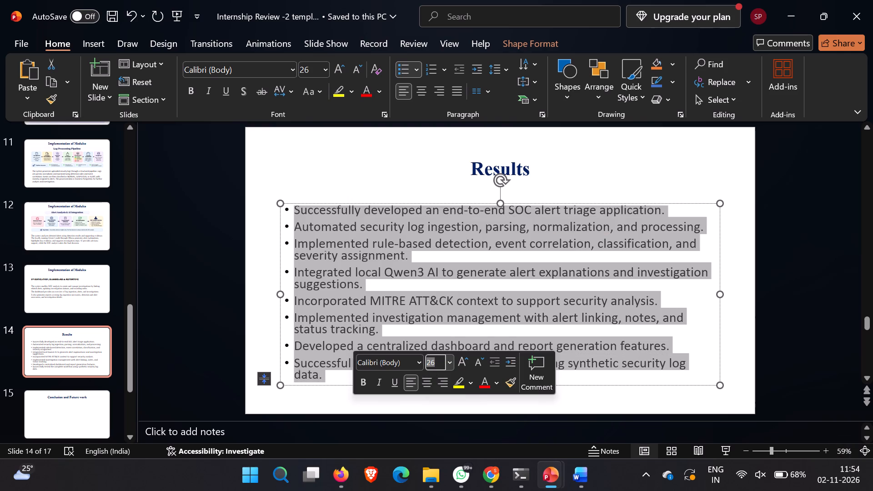
pyautogui.write('24')
pyautogui.press('Return')
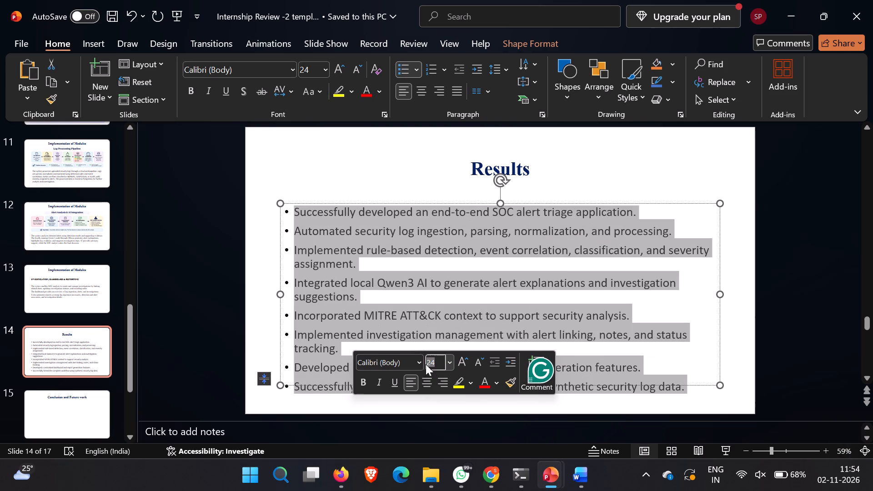
pyautogui.click(399, 366)
pyautogui.write('ti')
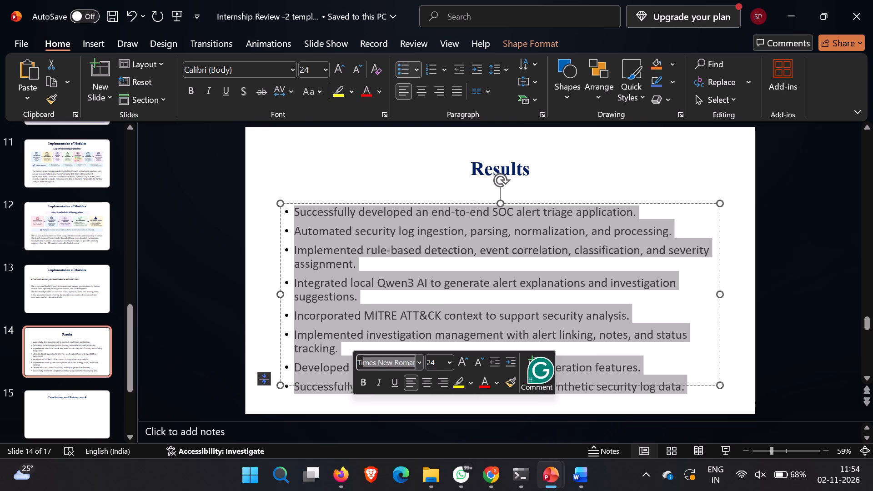
pyautogui.press('Return')
pyautogui.click(805, 286)
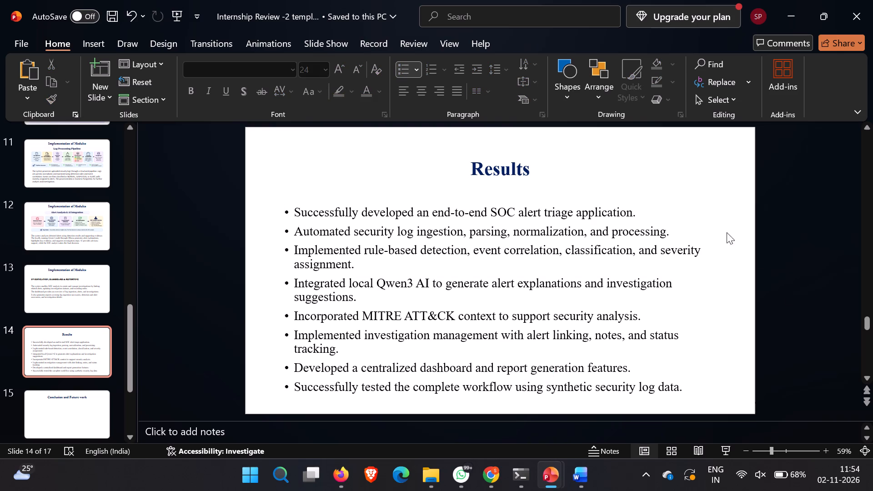
# Move slide 14's bullet text box and its "Results" title slightly upward on the slide.
pyautogui.click(605, 236)
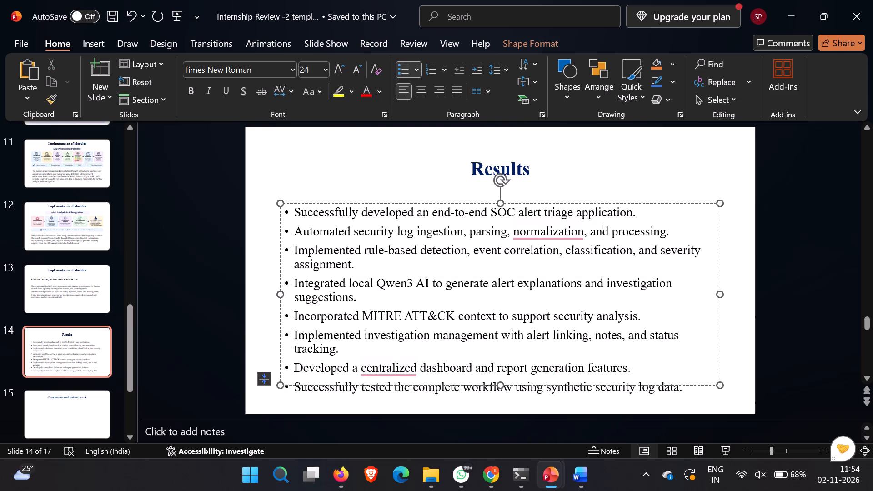
pyautogui.moveTo(537, 202); pyautogui.dragTo(537, 196)
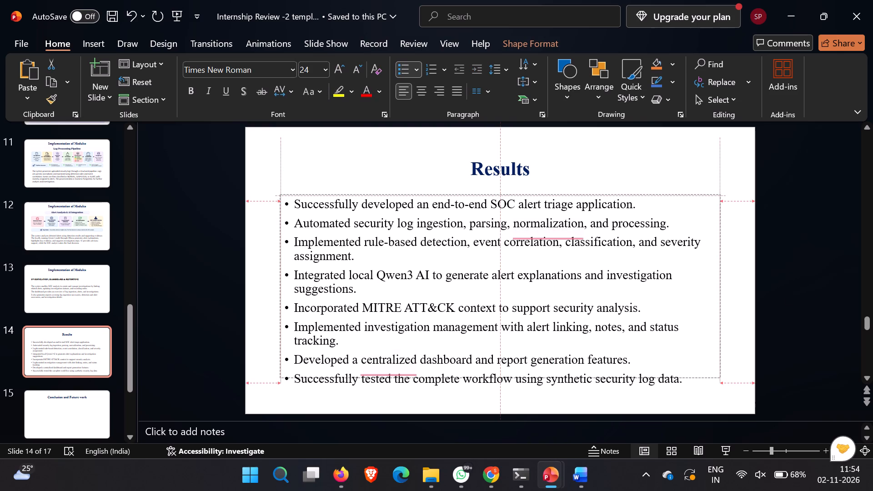
pyautogui.moveTo(537, 196); pyautogui.dragTo(537, 196)
pyautogui.click(691, 173)
pyautogui.click(568, 158)
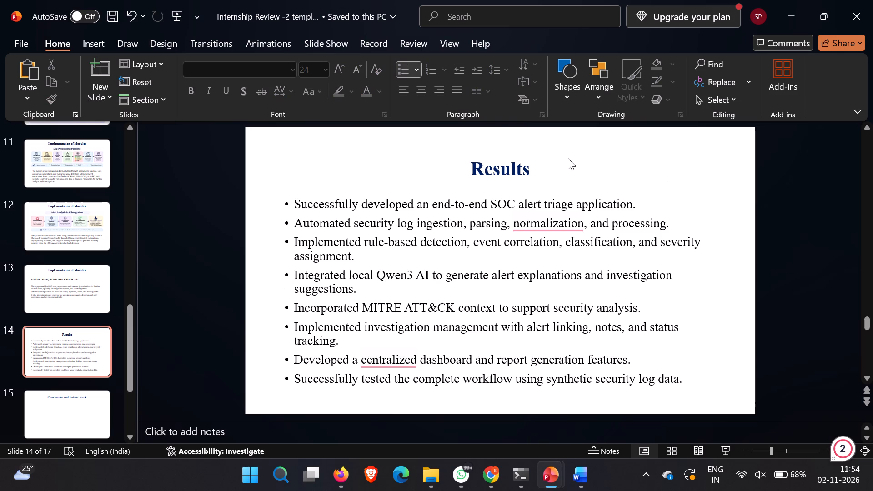
pyautogui.click(487, 167)
pyautogui.moveTo(488, 144); pyautogui.dragTo(489, 136)
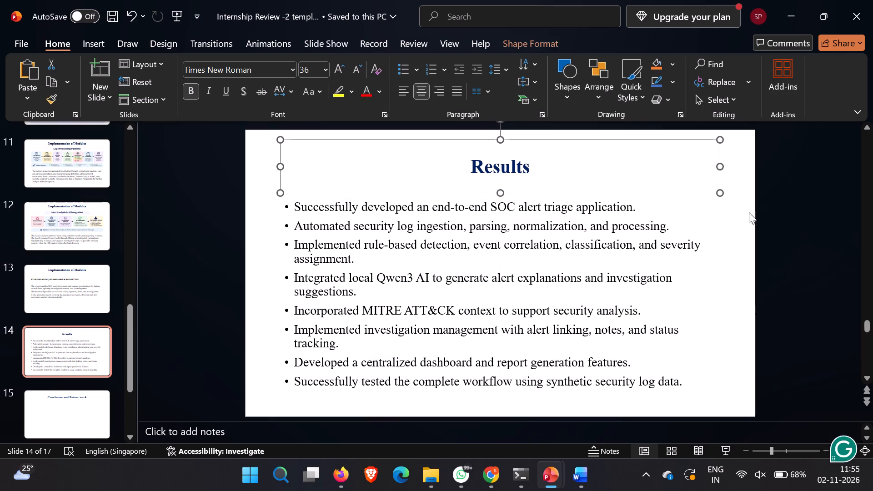
pyautogui.click(782, 218)
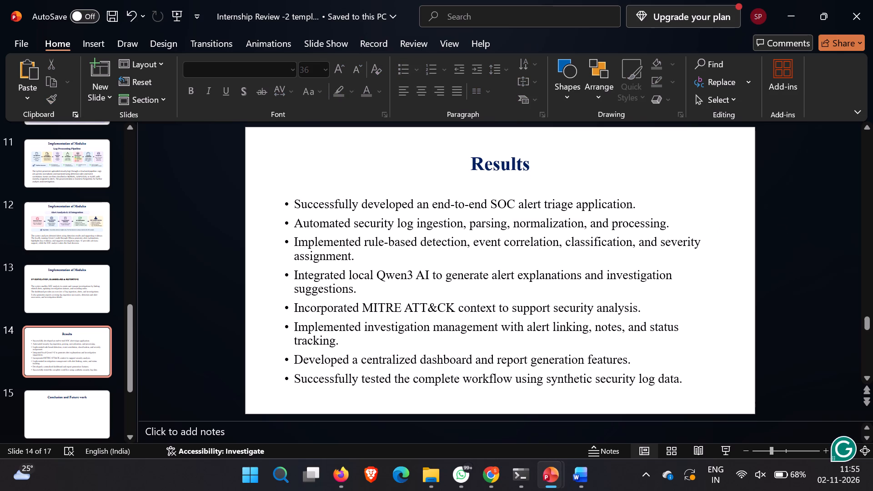
# Look over the remaining slides after Results, starting with slide 15, "Conclusion and Future work", and slide 16 for the offer letter proof.
pyautogui.click(87, 407)
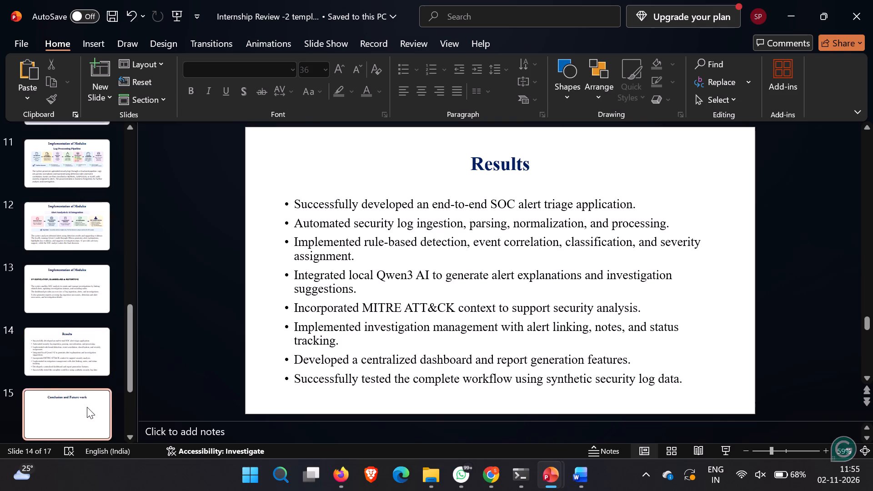
pyautogui.click(86, 288)
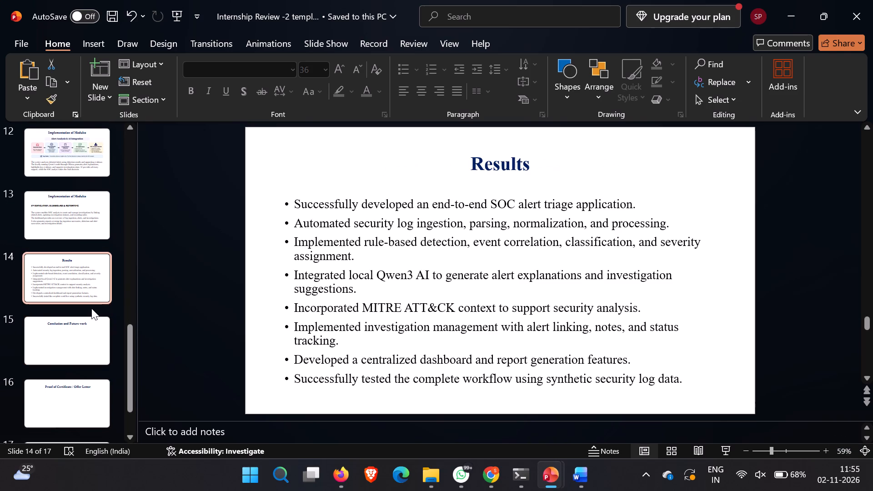
pyautogui.scroll(-1, 91, 308)
pyautogui.click(101, 284)
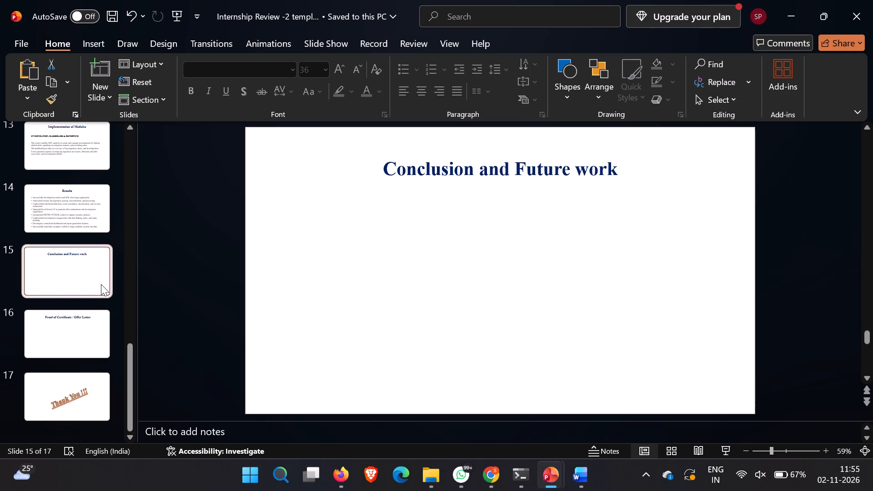
pyautogui.click(75, 337)
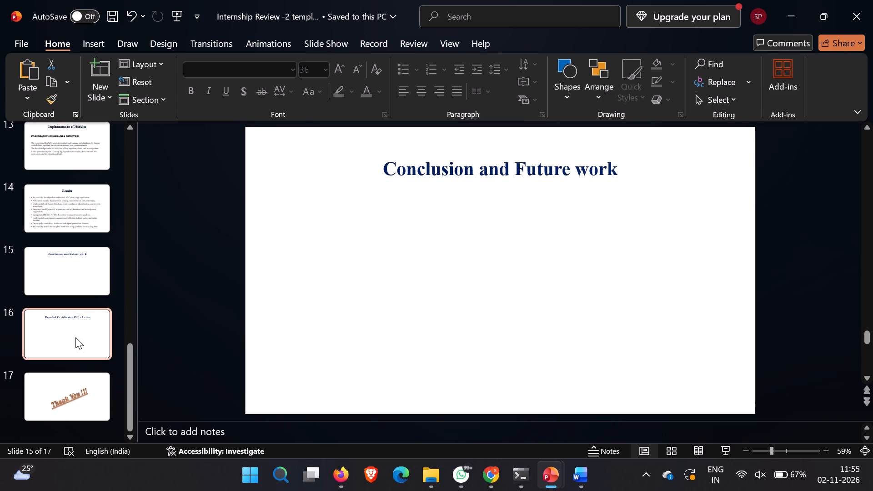
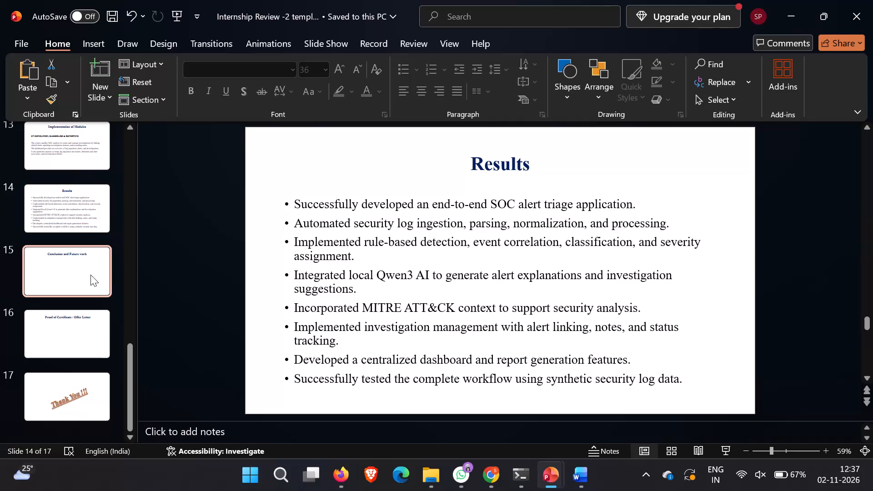
# Insert two new blank slides directly after slide 14, "Results", ahead of the "Conclusion and Future work" slide.
pyautogui.doubleClick(80, 223)
pyautogui.rightClick(80, 223)
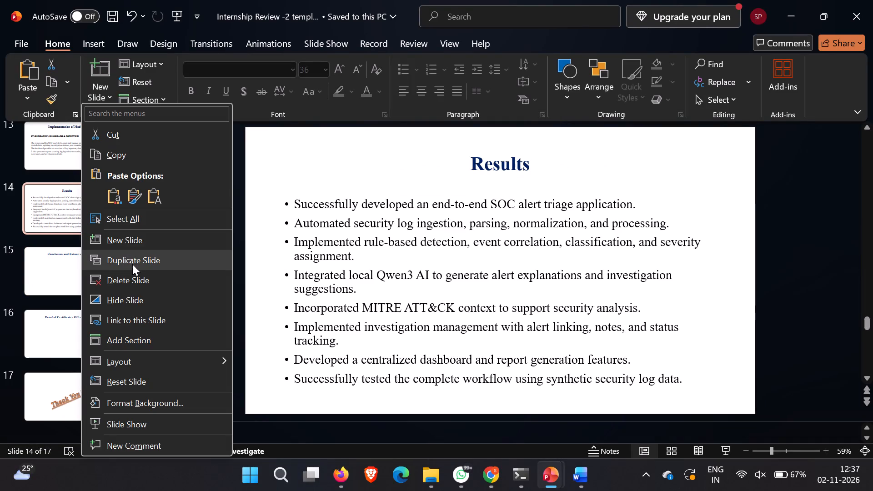
pyautogui.click(150, 247)
pyautogui.rightClick(89, 255)
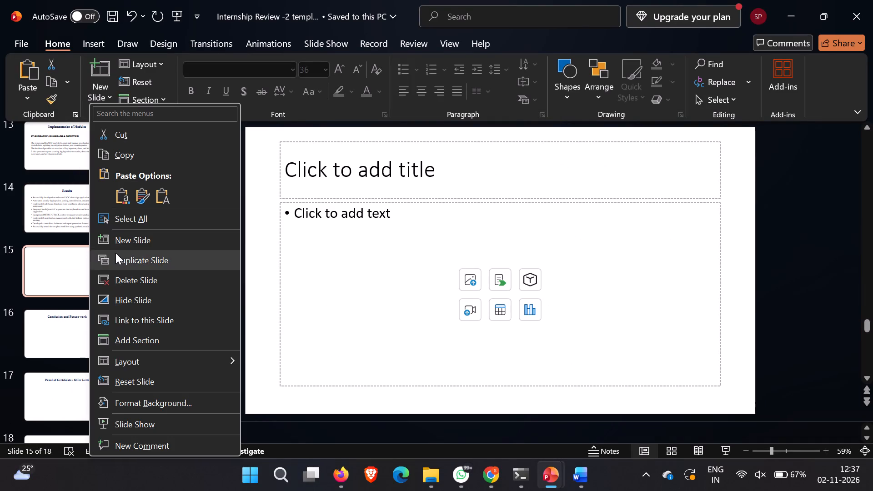
pyautogui.click(132, 242)
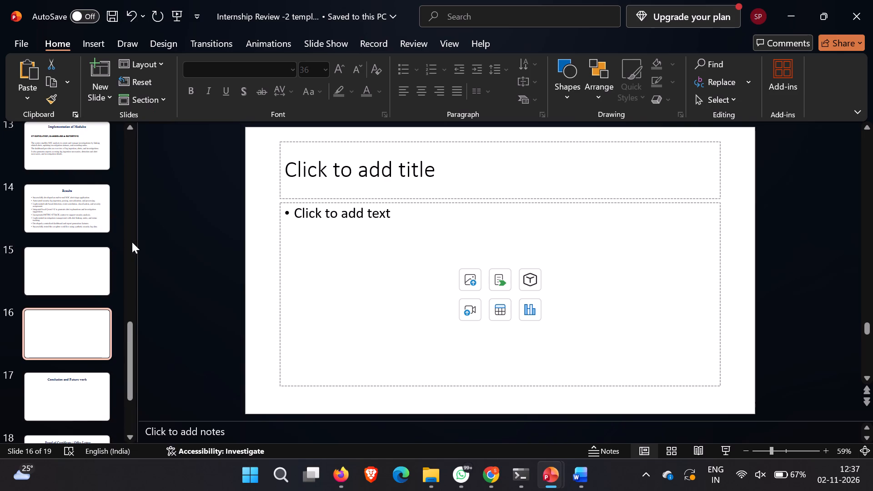
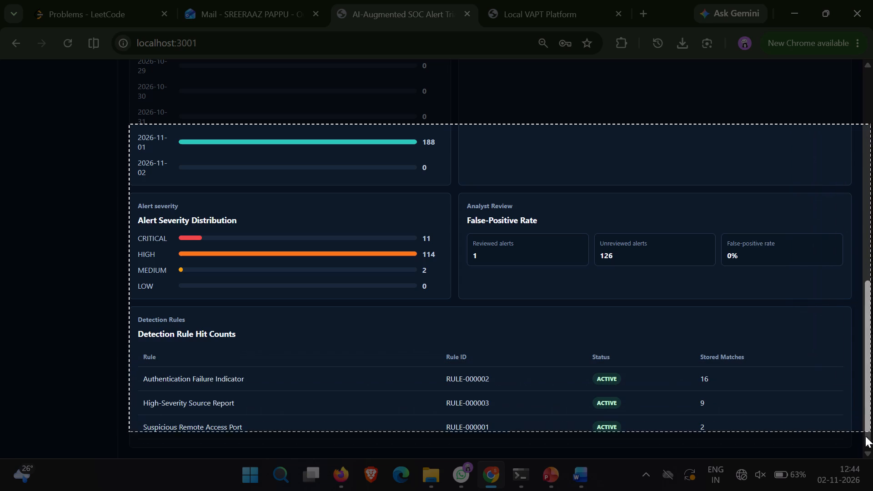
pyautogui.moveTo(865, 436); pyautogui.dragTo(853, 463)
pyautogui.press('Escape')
# Import the log file demo_soc_mixed.ndjson on the SOC workspace's Import Logs page.
pyautogui.scroll(2, 455, 278)
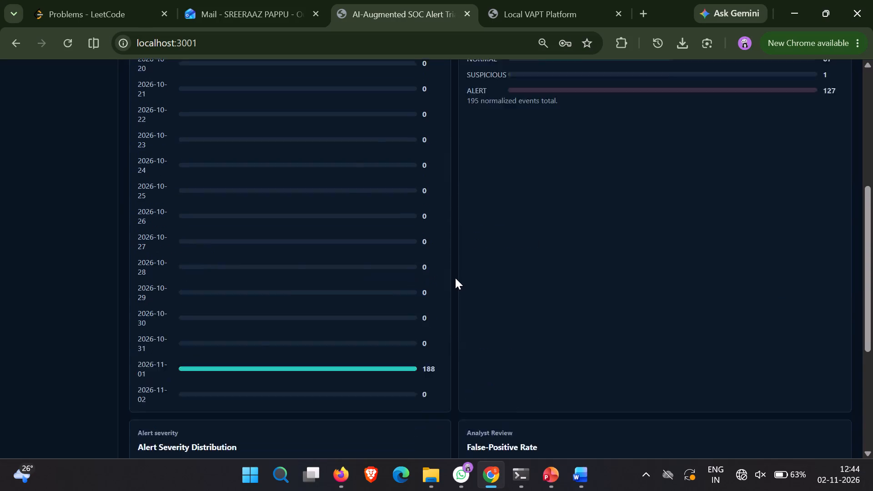
pyautogui.scroll(3, 338, 246)
pyautogui.click(58, 141)
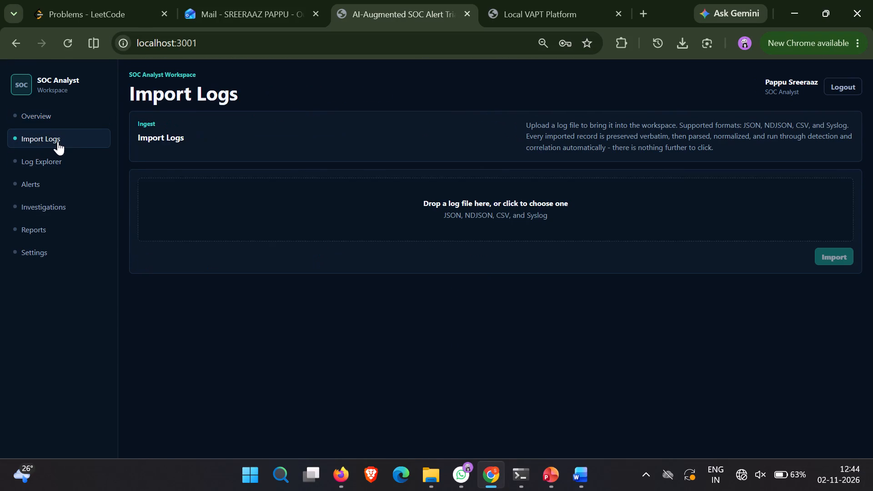
pyautogui.click(492, 187)
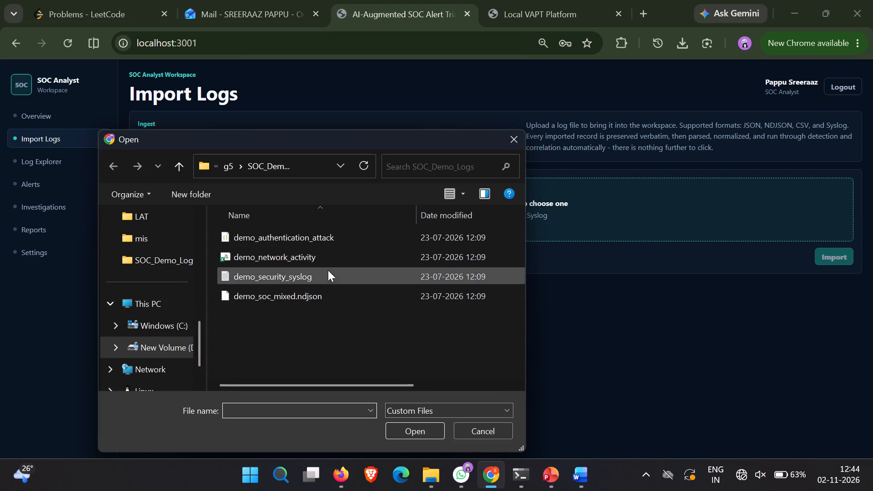
pyautogui.doubleClick(315, 294)
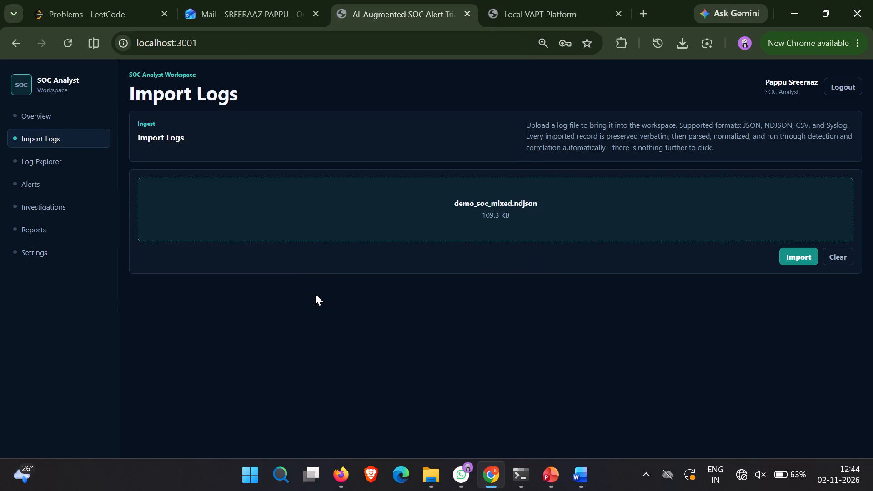
pyautogui.click(798, 256)
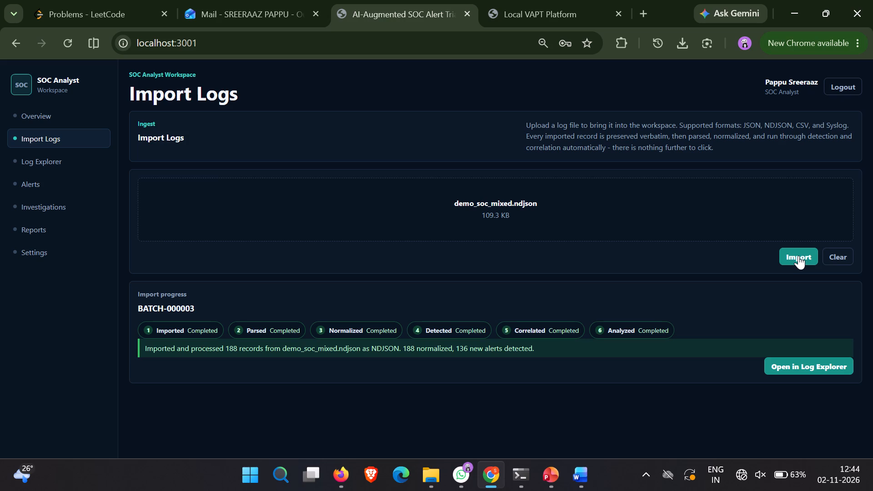
# Capture the whole Import Logs page with its import progress and paste the screenshot onto slide 15 in PowerPoint.
pyautogui.press('Print')
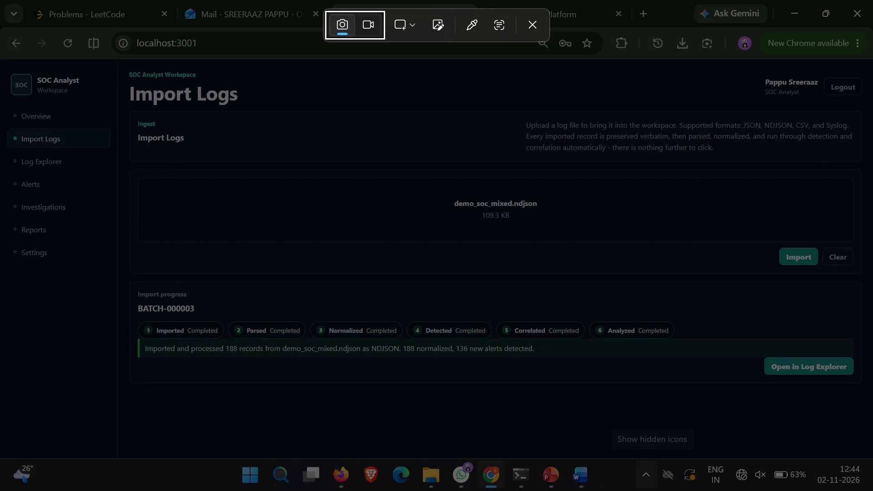
pyautogui.moveTo(0, 59); pyautogui.dragTo(865, 460)
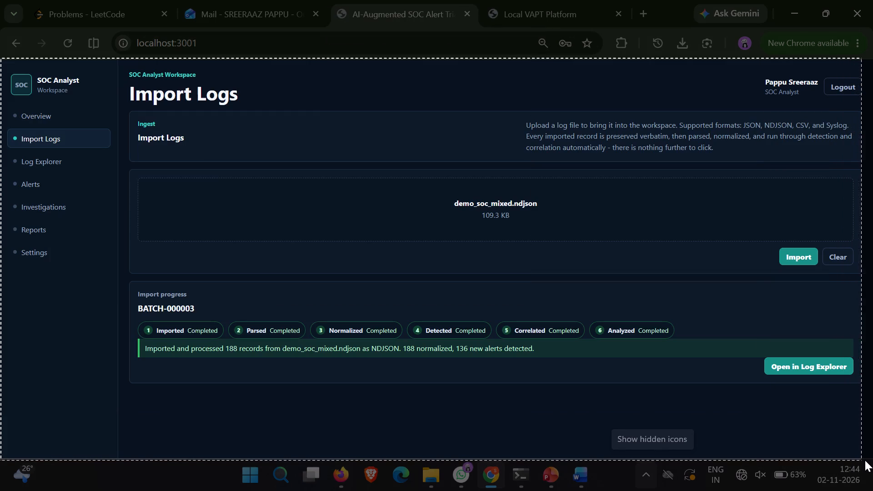
pyautogui.moveTo(865, 460); pyautogui.dragTo(872, 456)
pyautogui.hotkey('alt', 'Tab')
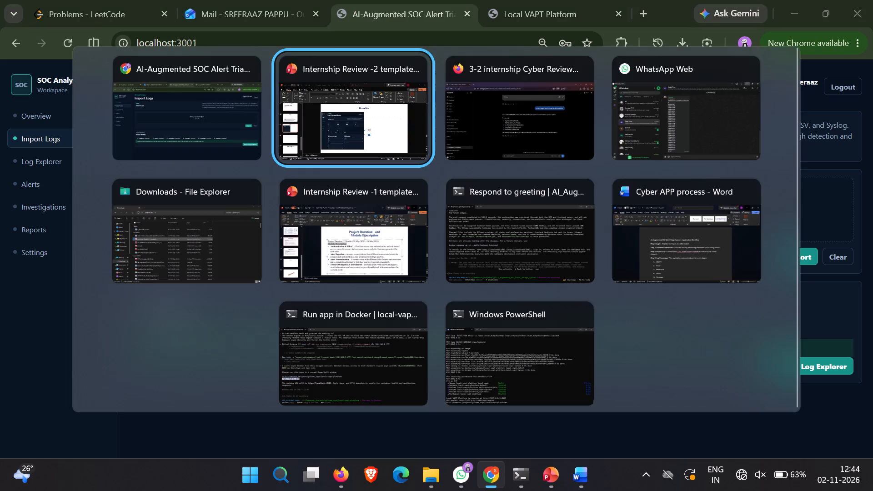
pyautogui.click(657, 268)
pyautogui.hotkey('ctrl', 'v')
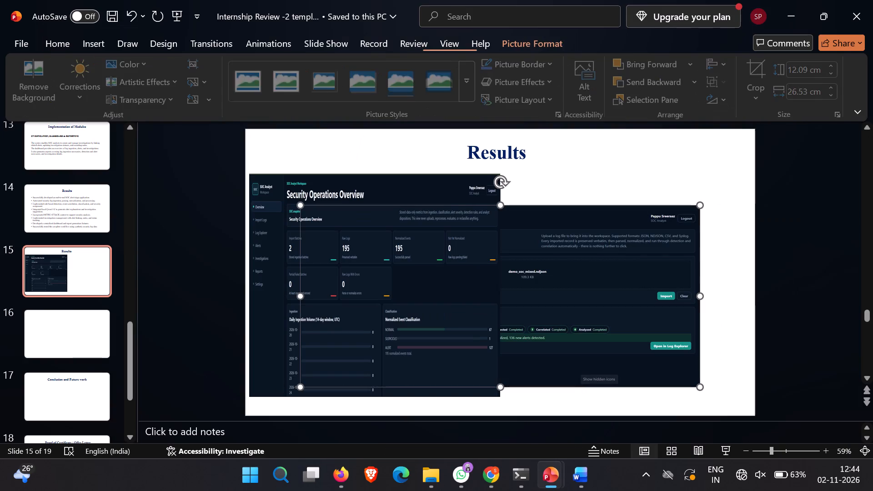
# Resize the Import Logs screenshot to about 14.85 cm high by 15.43 cm wide beside the overview screenshot on slide 15.
pyautogui.moveTo(299, 297); pyautogui.dragTo(300, 296)
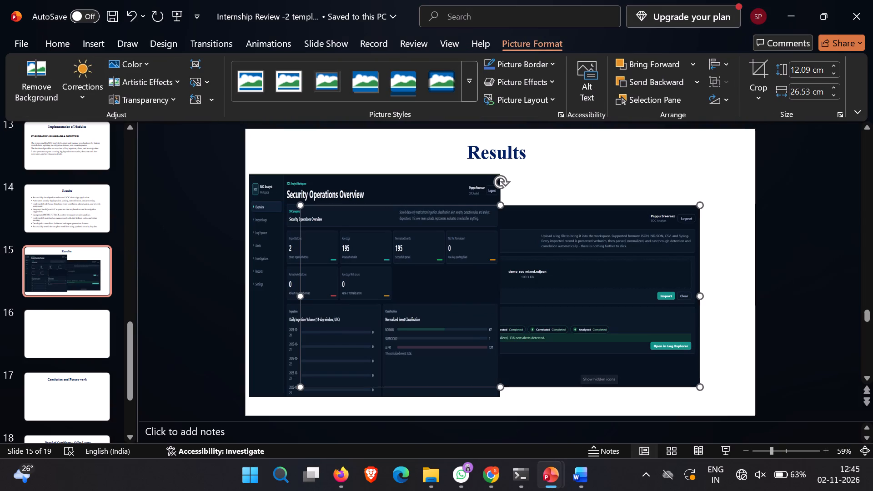
pyautogui.moveTo(300, 296); pyautogui.dragTo(519, 275)
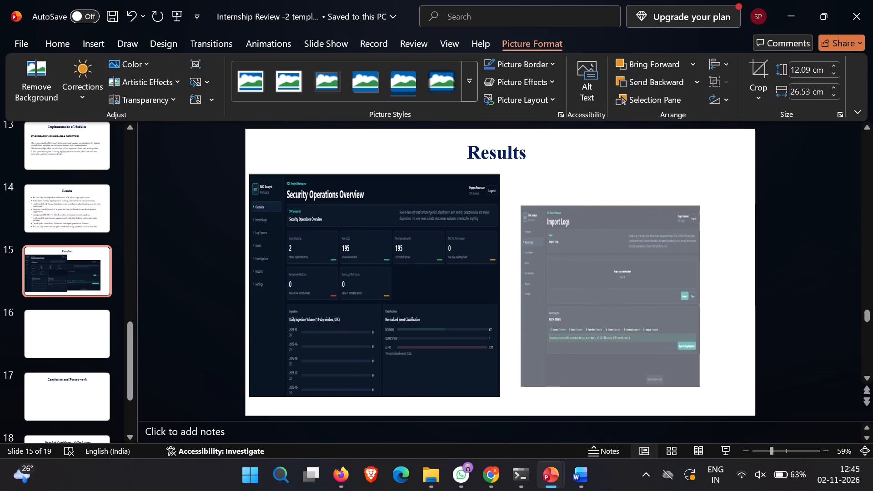
pyautogui.moveTo(519, 275); pyautogui.dragTo(512, 279)
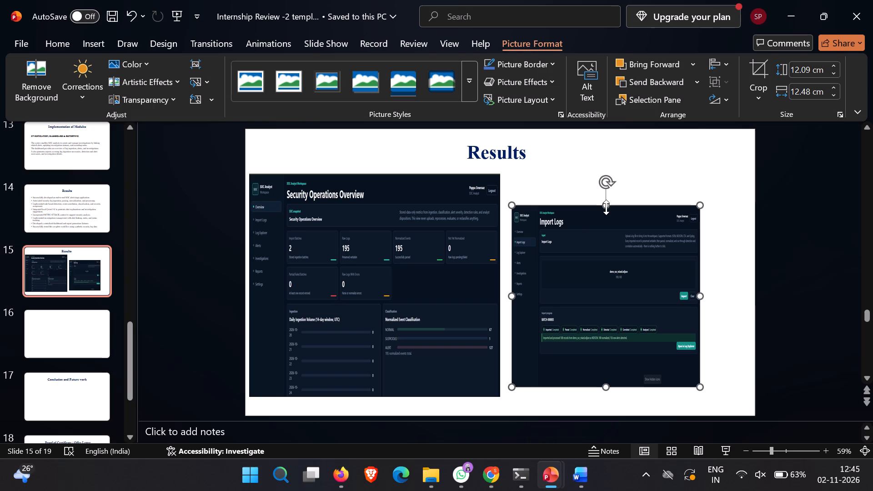
pyautogui.moveTo(606, 206); pyautogui.dragTo(597, 190)
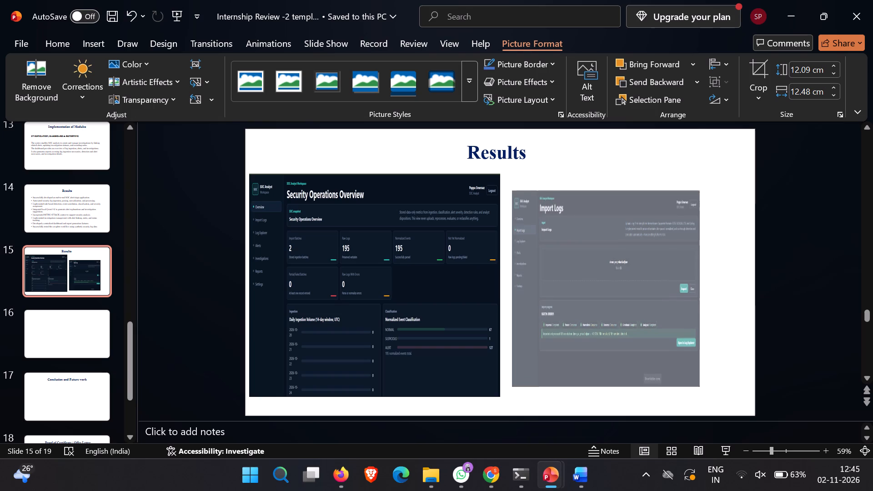
pyautogui.moveTo(597, 190); pyautogui.dragTo(582, 173)
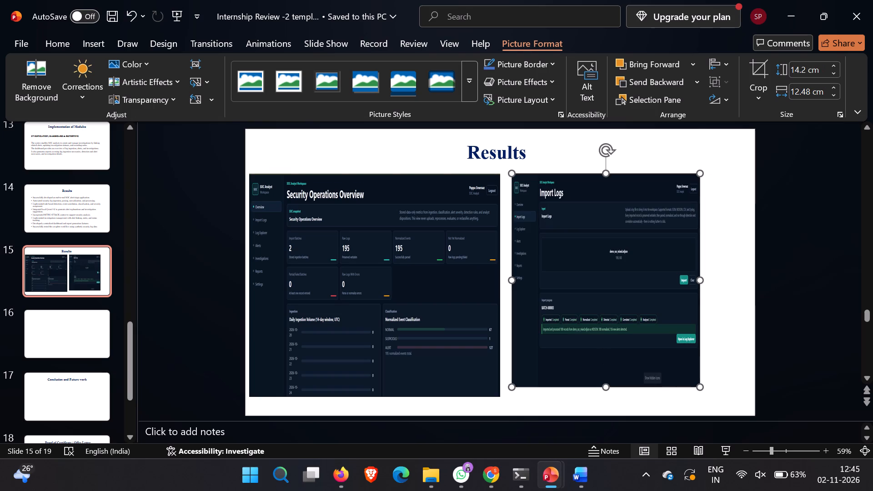
pyautogui.moveTo(605, 389); pyautogui.dragTo(607, 396)
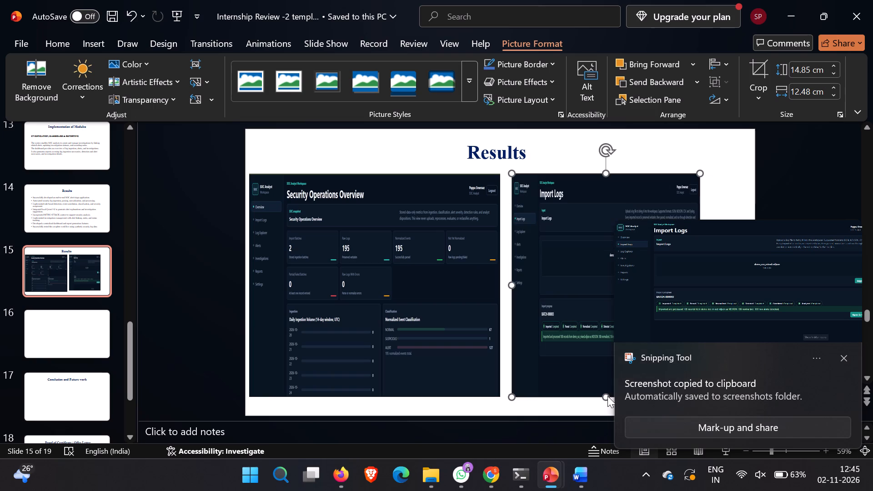
pyautogui.click(841, 355)
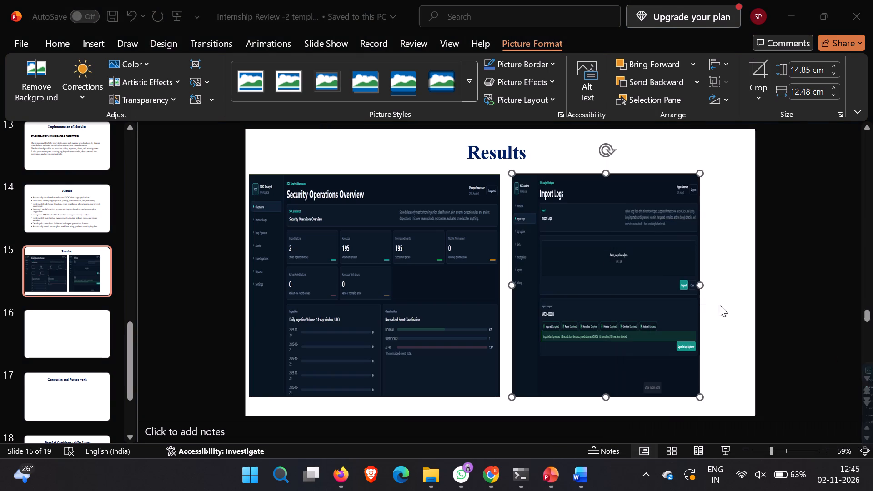
pyautogui.moveTo(701, 288); pyautogui.dragTo(724, 289)
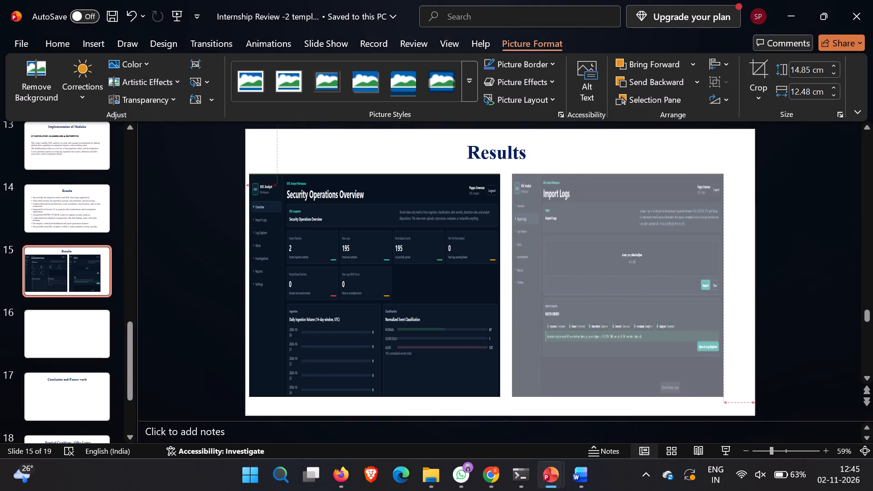
pyautogui.moveTo(724, 289); pyautogui.dragTo(736, 290)
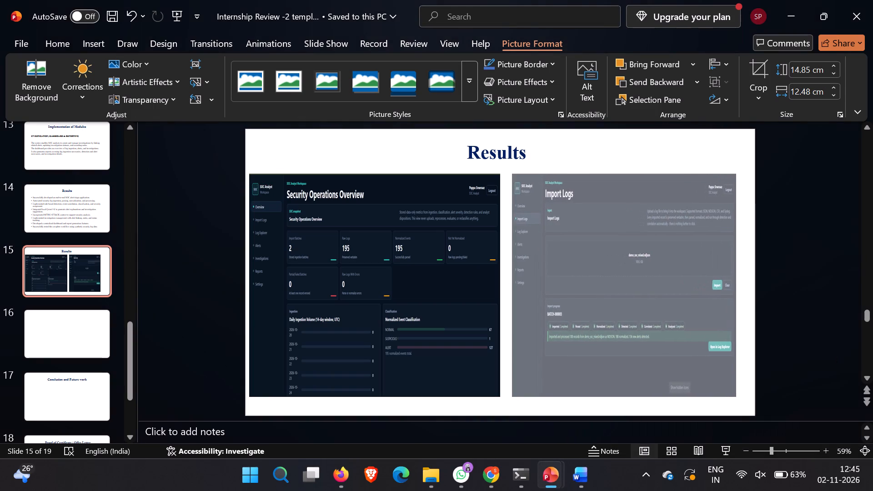
pyautogui.moveTo(736, 290); pyautogui.dragTo(746, 294)
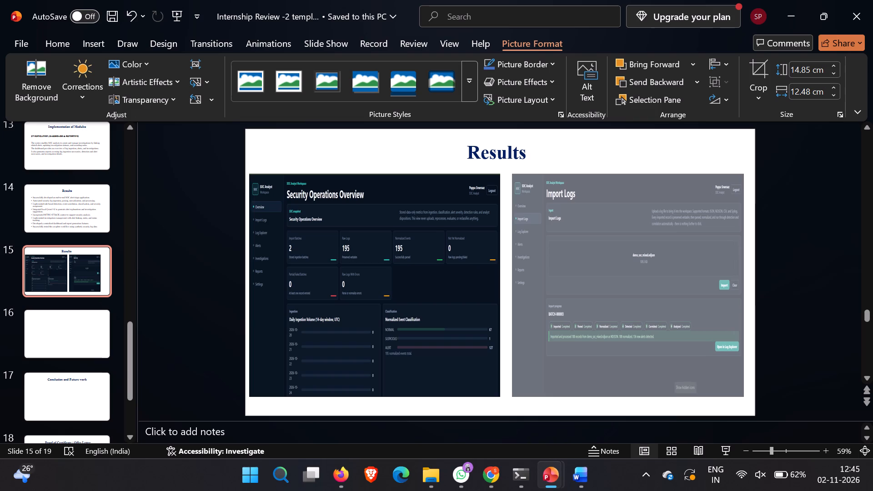
pyautogui.moveTo(746, 294); pyautogui.dragTo(748, 295)
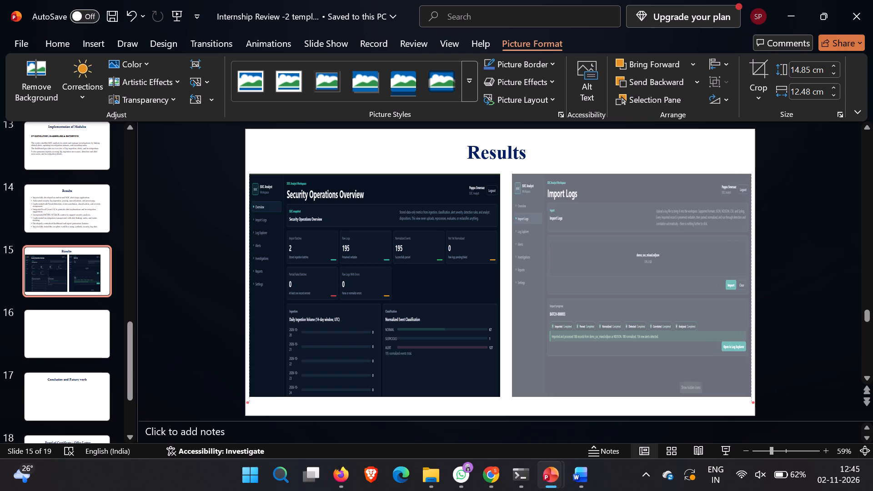
pyautogui.moveTo(748, 295); pyautogui.dragTo(747, 296)
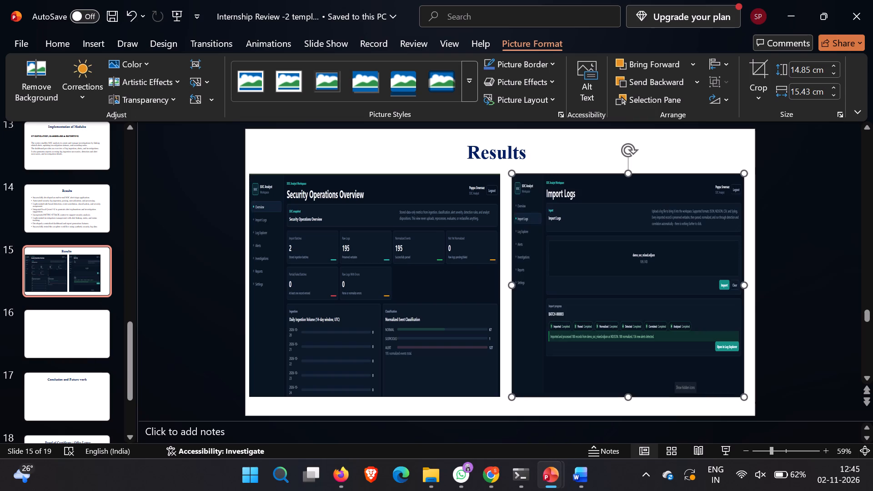
pyautogui.click(831, 276)
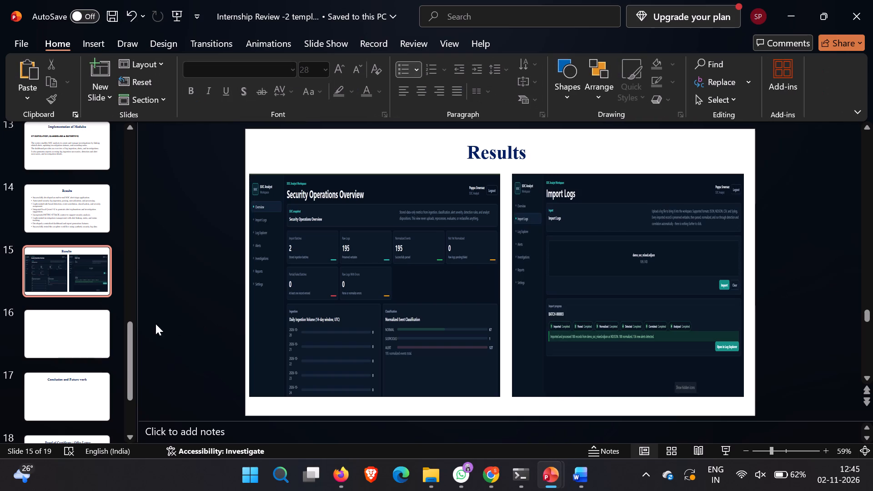
# Copy the "Results" title from slide 15 into the empty title placeholder on slide 16.
pyautogui.click(84, 345)
pyautogui.click(95, 248)
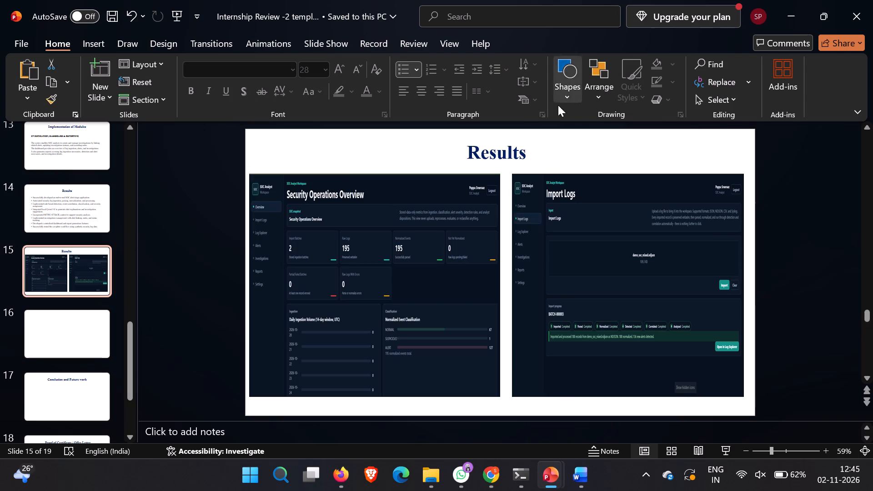
pyautogui.tripleClick(497, 145)
pyautogui.hotkey('ctrl', 'c')
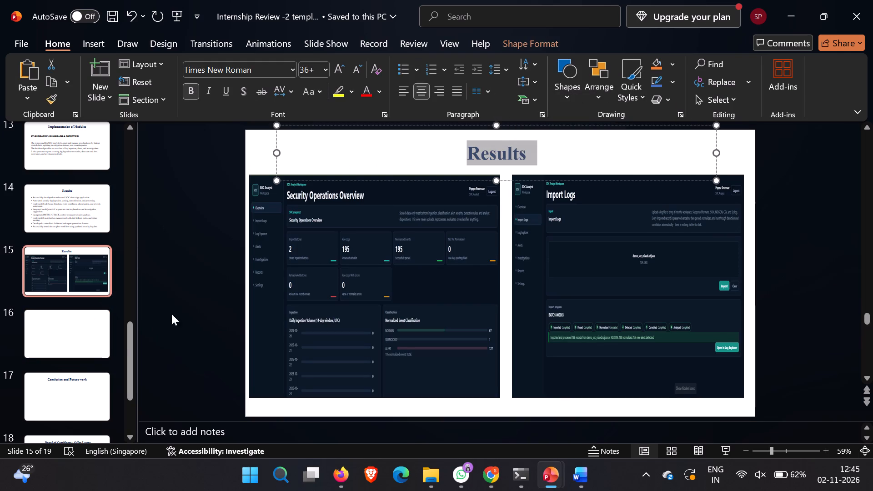
pyautogui.click(92, 338)
pyautogui.click(536, 169)
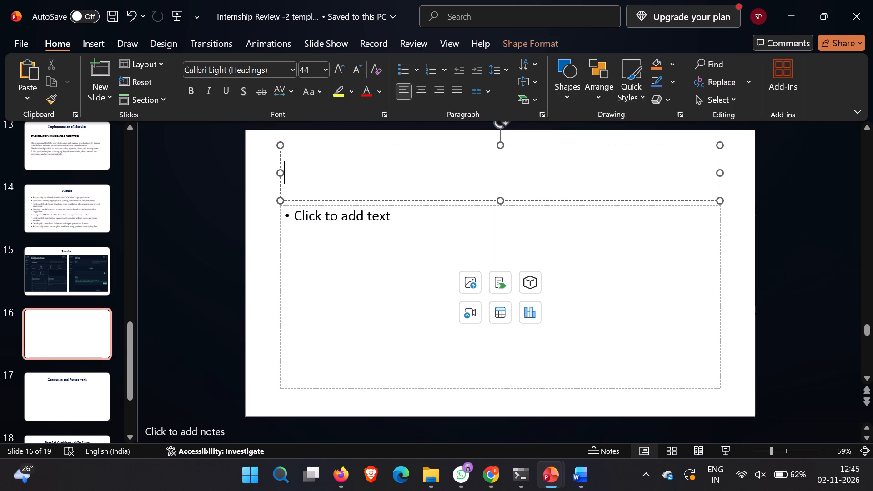
pyautogui.hotkey('ctrl', 'v')
# Centre the "Results" title on slide 16 and set its font size to 36.
pyautogui.tripleClick(343, 169)
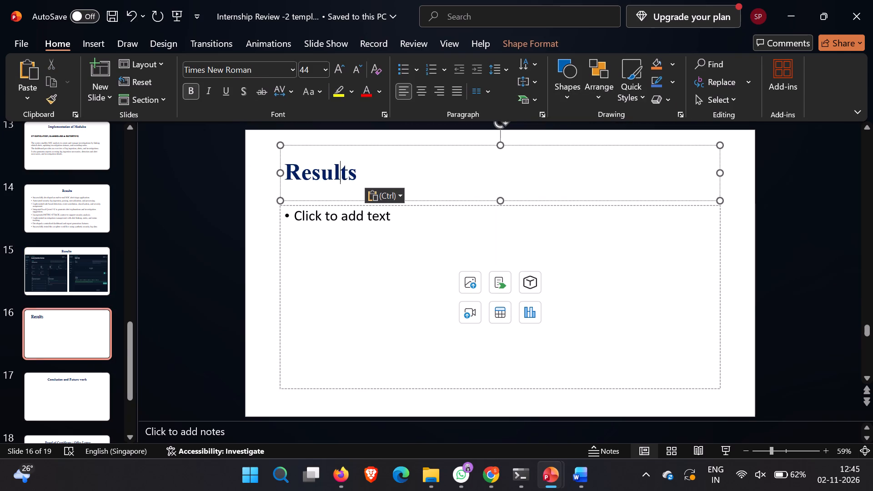
pyautogui.click(418, 99)
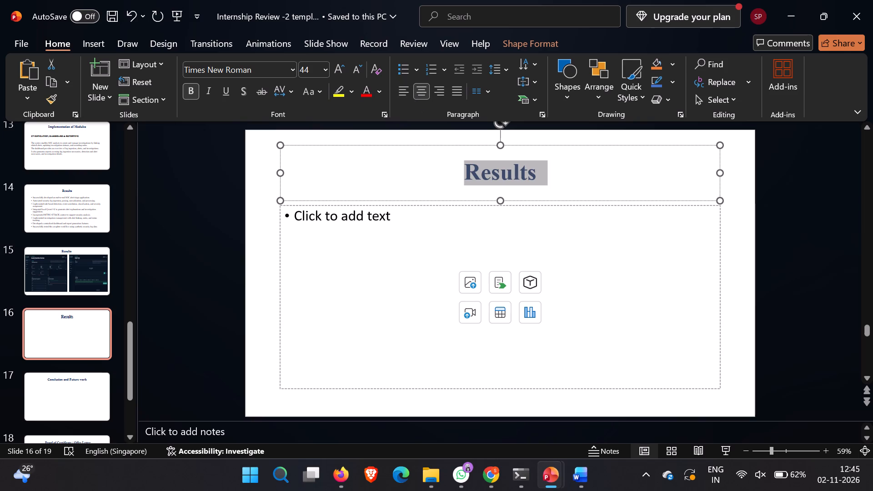
pyautogui.click(317, 66)
pyautogui.press('BackSpace')
pyautogui.press('2')
pyautogui.press('BackSpace')
pyautogui.press('3')
pyautogui.press('6')
pyautogui.press('Return')
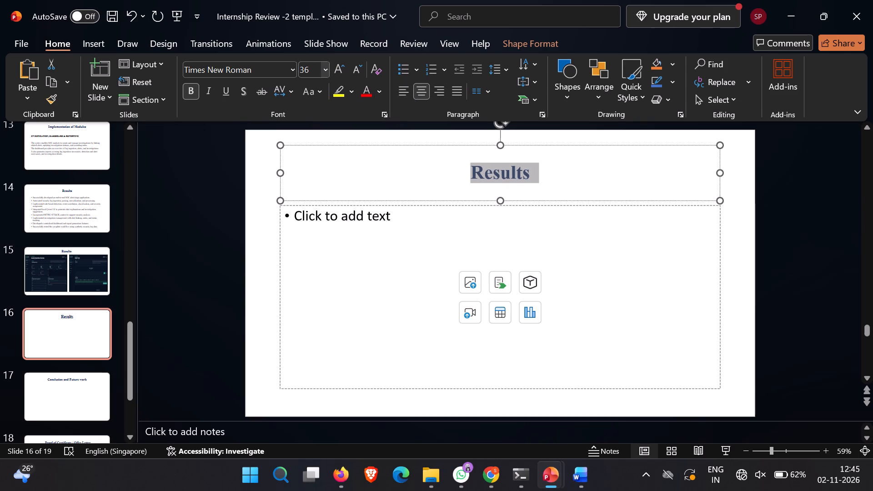
# Move slide 16's title box straight up to the slide's top edge, keeping it horizontally centred.
pyautogui.click(459, 145)
pyautogui.moveTo(470, 144); pyautogui.dragTo(470, 132)
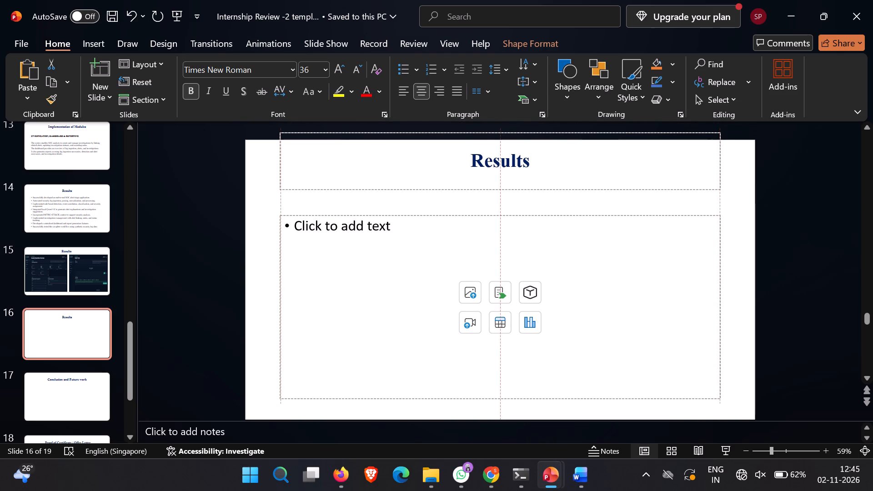
pyautogui.moveTo(470, 132); pyautogui.dragTo(470, 132)
pyautogui.click(822, 239)
# Switch to the SOC app in Chrome, show the Log Explorer page at 50% zoom and capture it from its heading through the results table.
pyautogui.hotkey('alt', 'Tab')
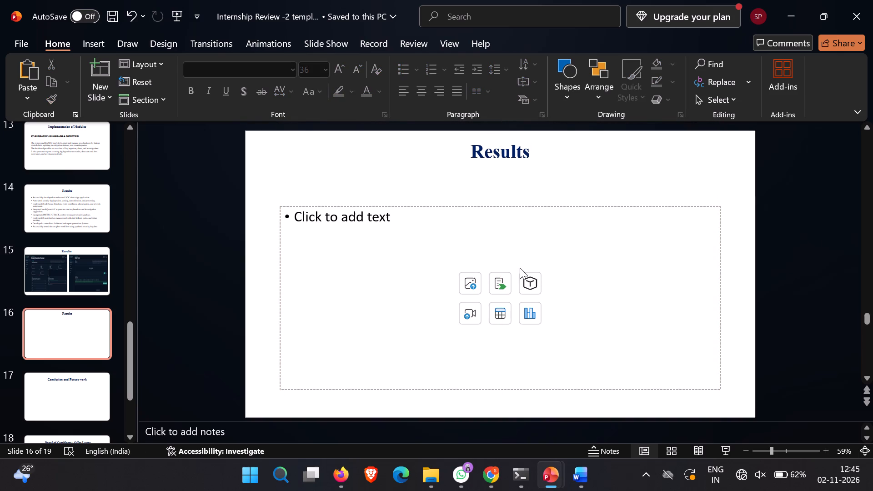
pyautogui.click(40, 169)
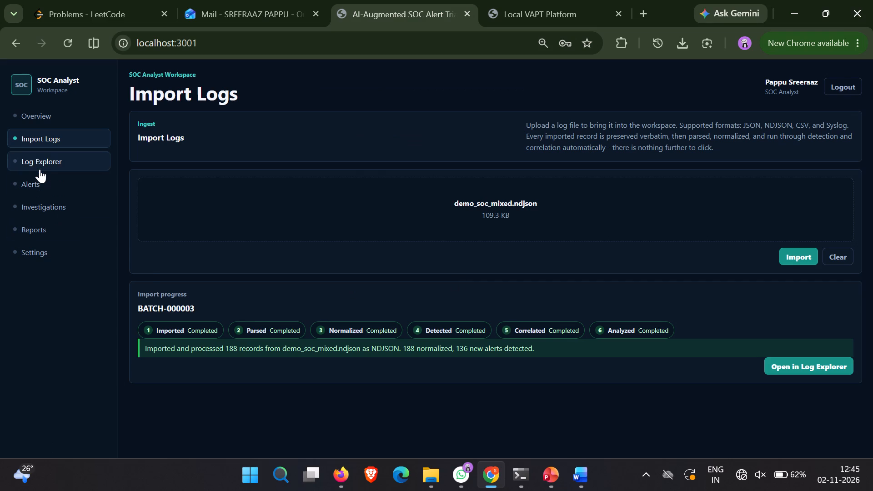
pyautogui.scroll(-3, 318, 347)
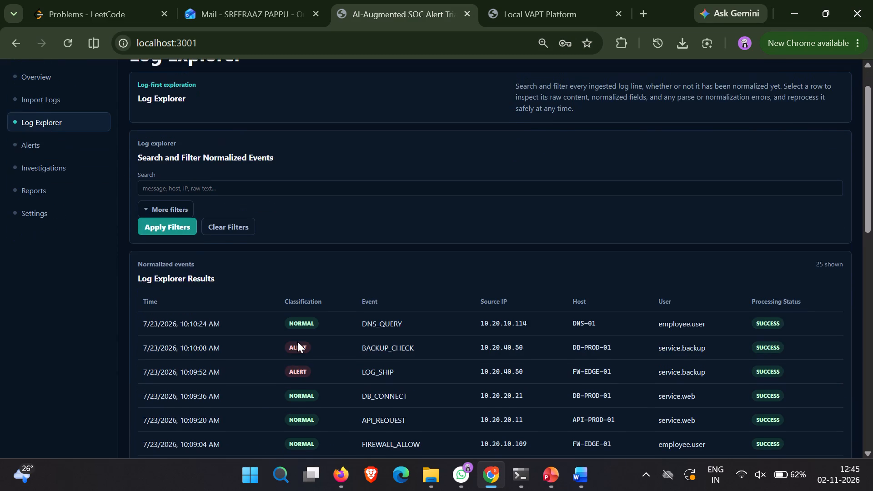
pyautogui.hotkey('ctrl', '-')
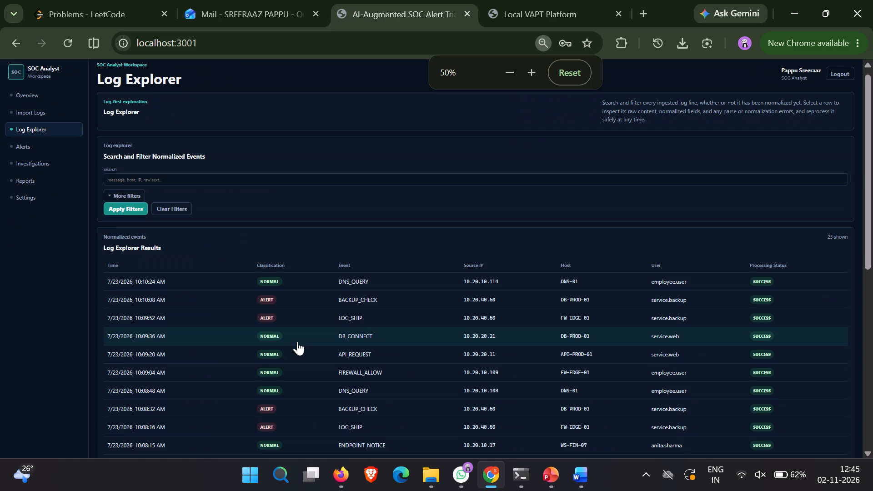
pyautogui.scroll(1, 297, 341)
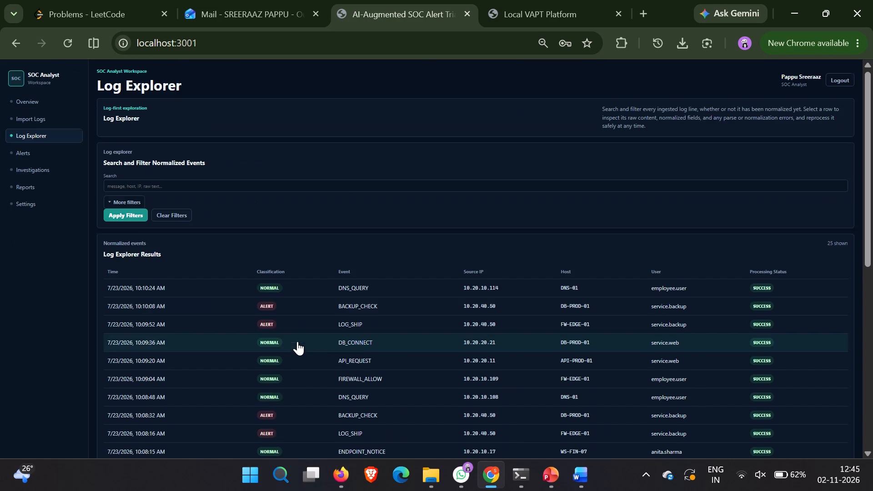
pyautogui.scroll(-11, 512, 376)
pyautogui.scroll(6, 512, 376)
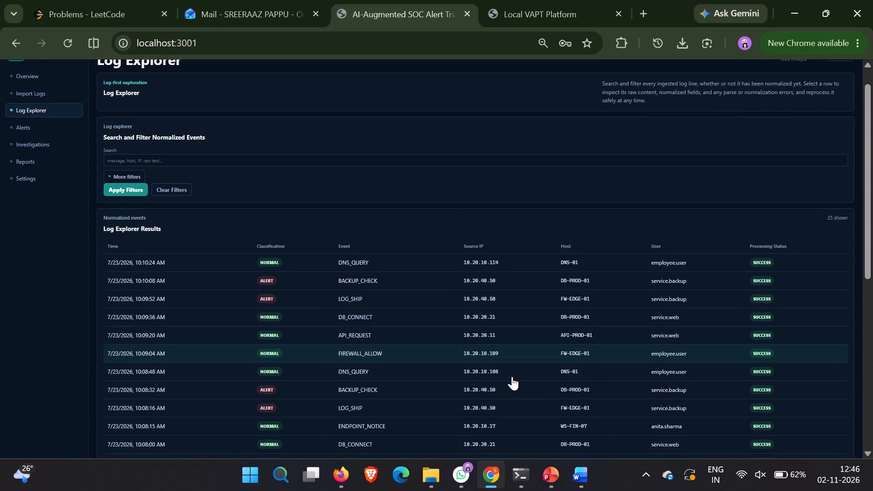
pyautogui.press('Print')
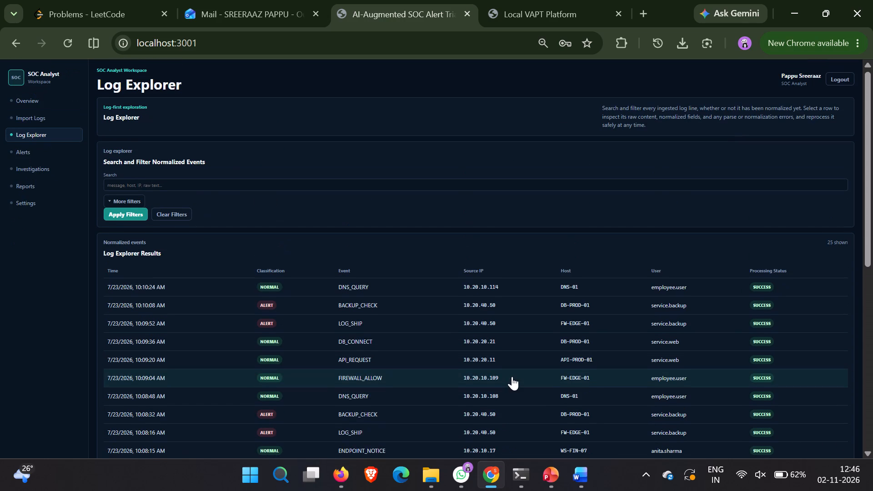
pyautogui.moveTo(0, 59); pyautogui.dragTo(476, 281)
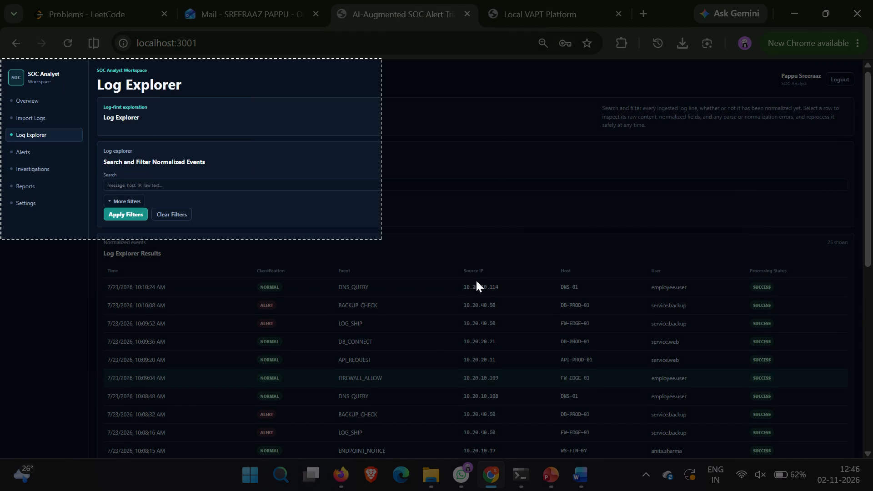
pyautogui.moveTo(476, 281); pyautogui.dragTo(814, 485)
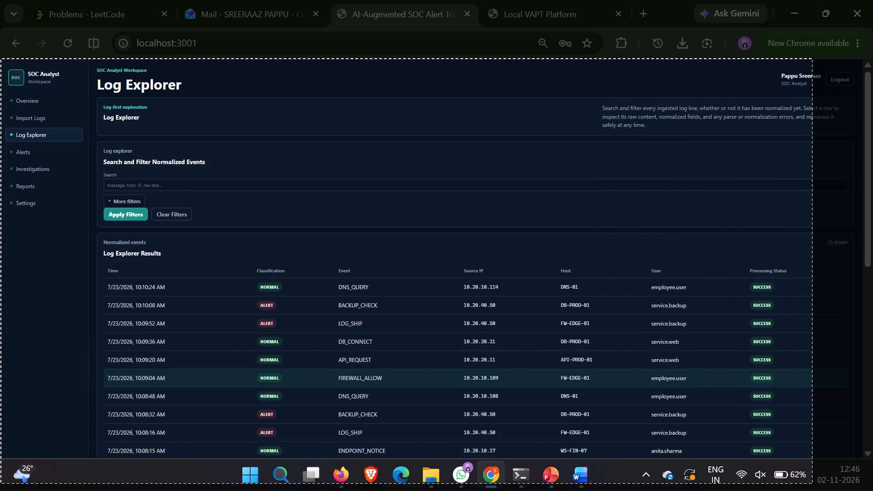
pyautogui.moveTo(814, 485); pyautogui.dragTo(857, 457)
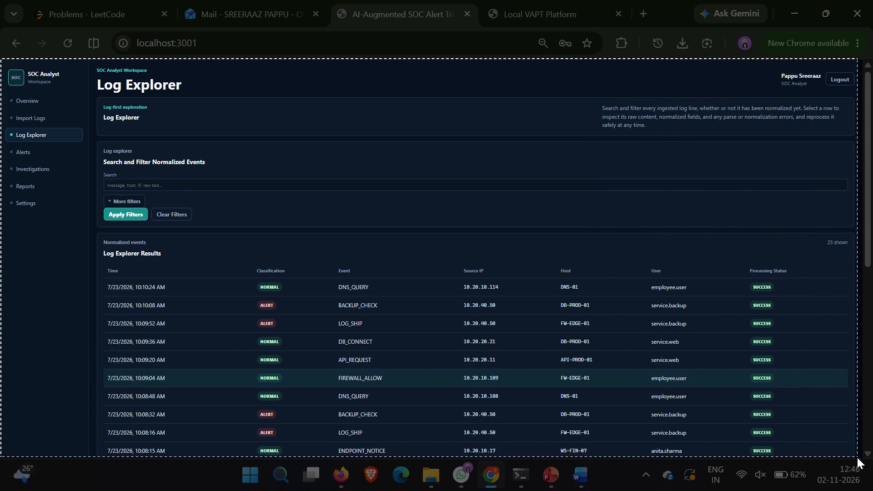
pyautogui.moveTo(857, 457); pyautogui.dragTo(856, 459)
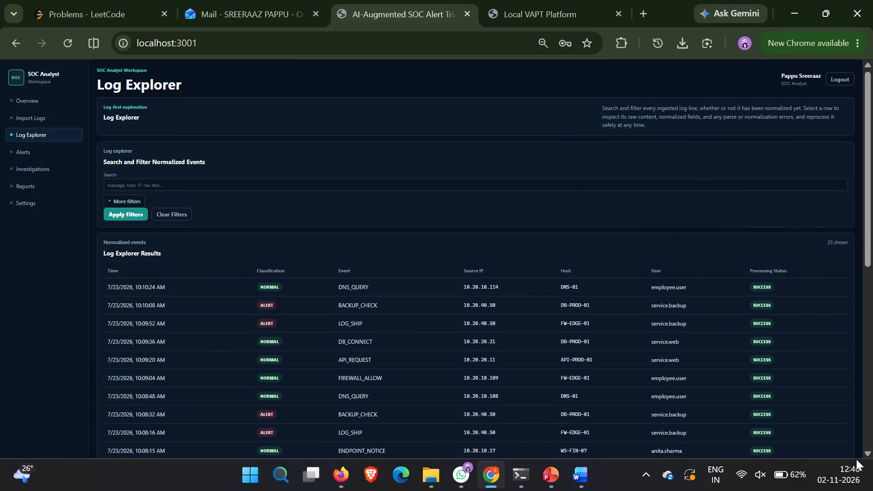
# Switch back to PowerPoint and paste the Log Explorer screenshot into slide 16's content placeholder.
pyautogui.hotkey('alt', 'Tab')
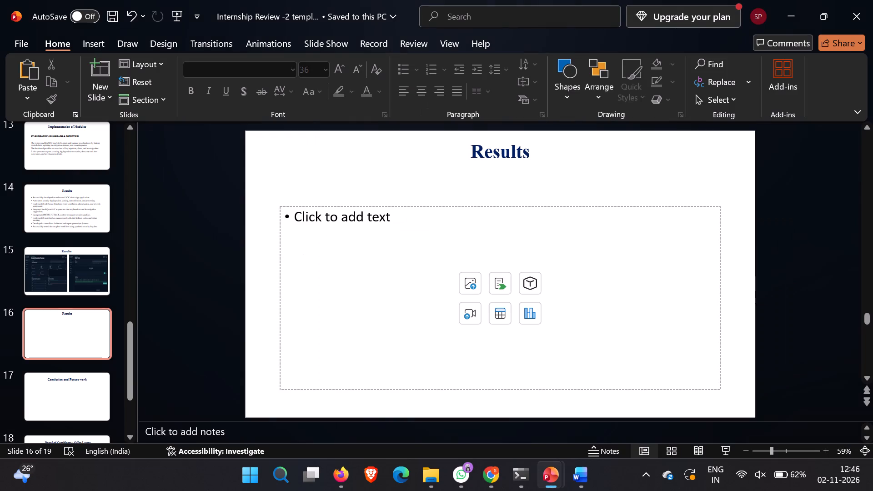
pyautogui.hotkey('ctrl', 'v')
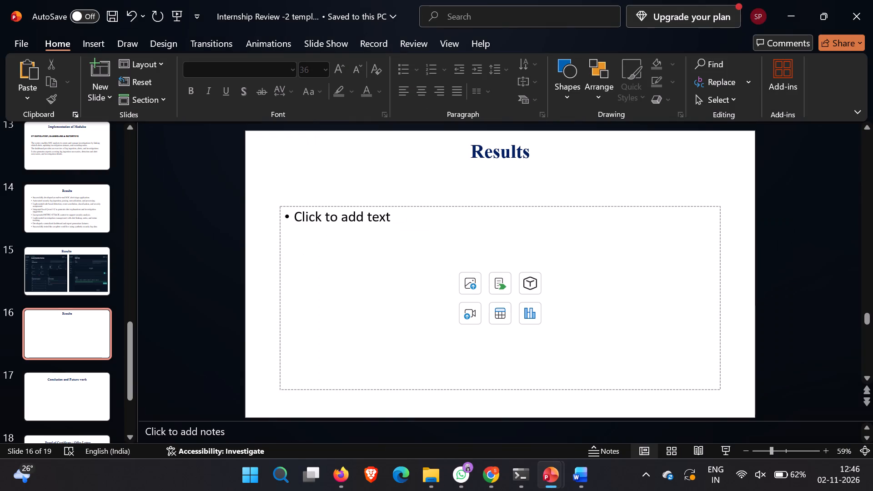
pyautogui.click(416, 260)
pyautogui.hotkey('ctrl', 'v')
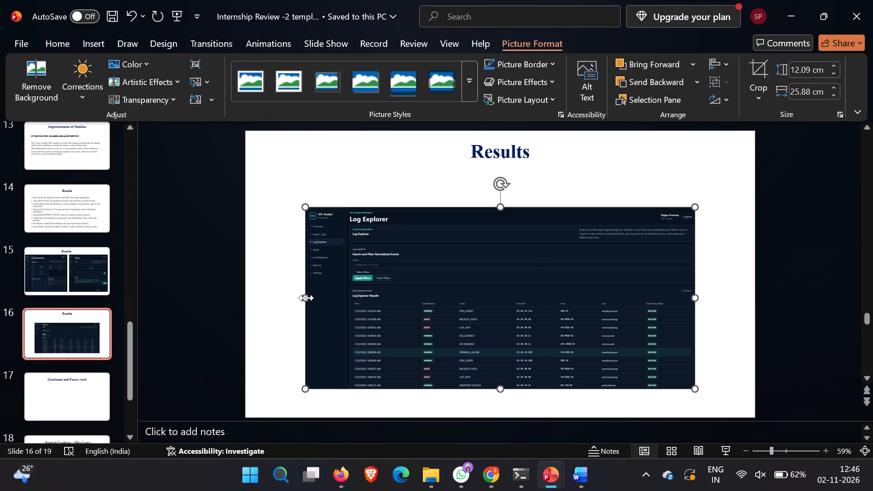
# Resize slide 16's Log Explorer screenshot to fill the slide's left half below the title, about 16.3 cm wide.
pyautogui.moveTo(306, 298); pyautogui.dragTo(258, 298)
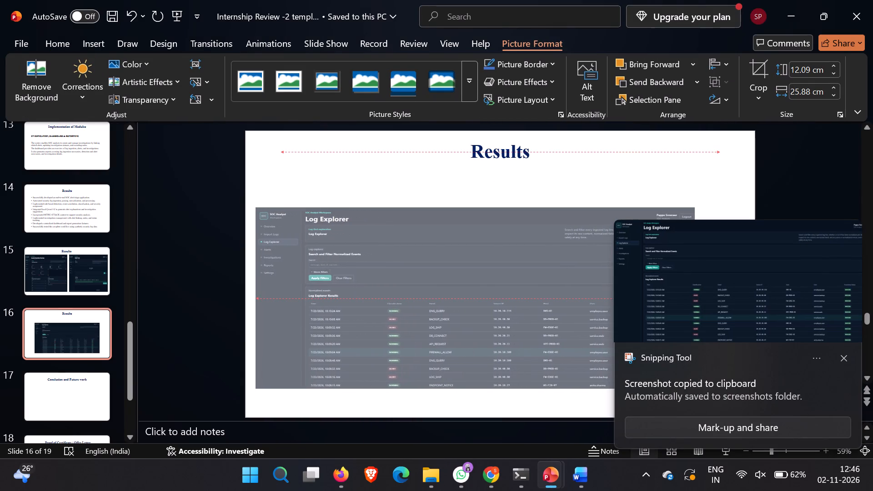
pyautogui.moveTo(258, 298); pyautogui.dragTo(258, 298)
pyautogui.click(842, 360)
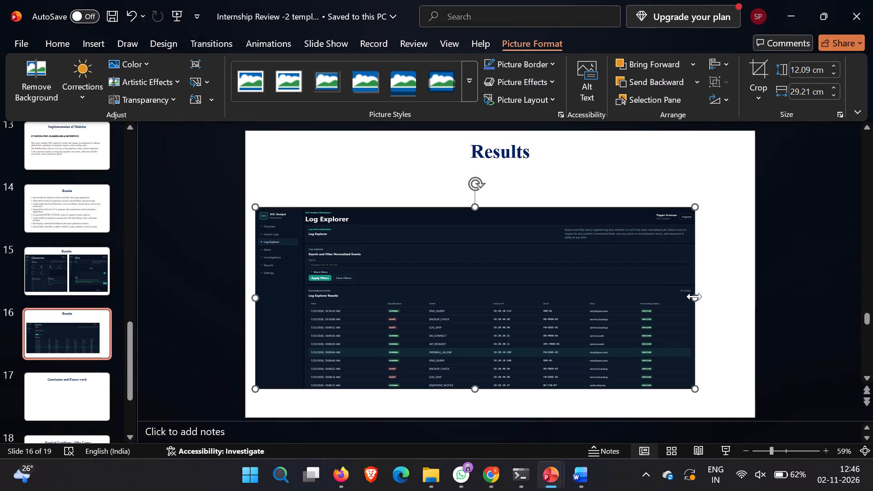
pyautogui.moveTo(694, 296); pyautogui.dragTo(528, 281)
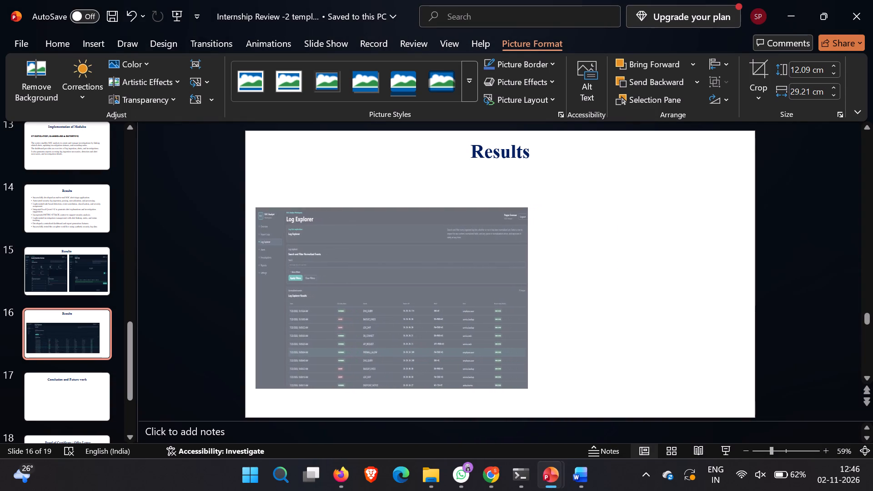
pyautogui.moveTo(528, 281); pyautogui.dragTo(501, 285)
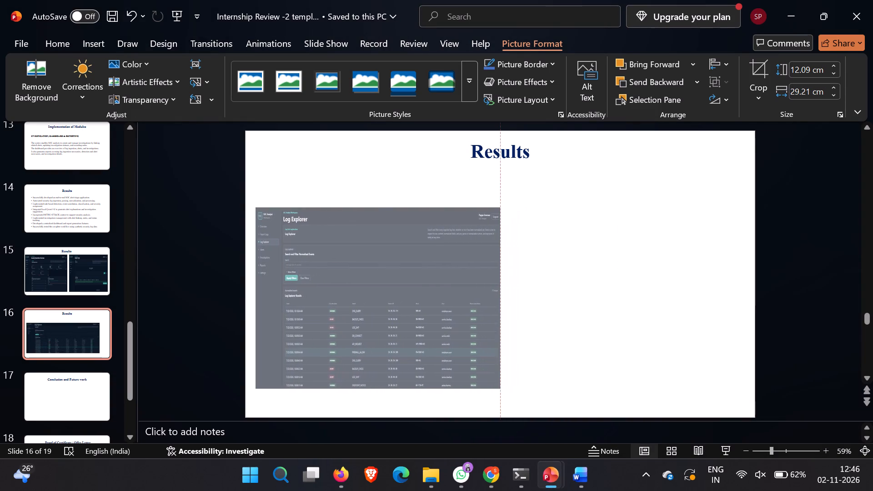
pyautogui.moveTo(501, 285); pyautogui.dragTo(501, 286)
pyautogui.moveTo(374, 205); pyautogui.dragTo(370, 174)
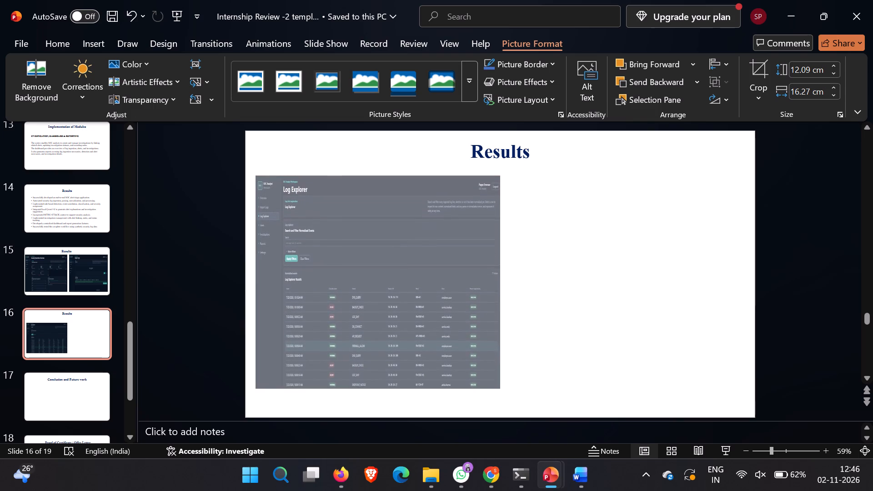
pyautogui.moveTo(370, 174); pyautogui.dragTo(369, 170)
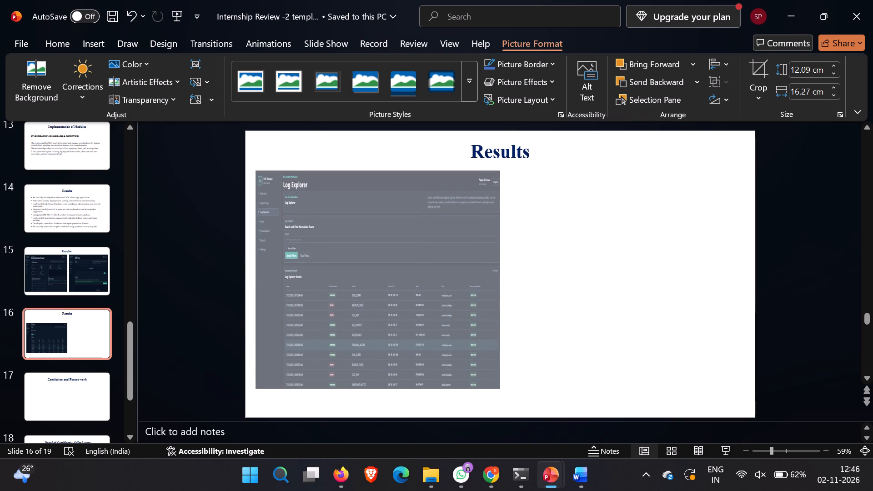
pyautogui.moveTo(369, 170); pyautogui.dragTo(369, 172)
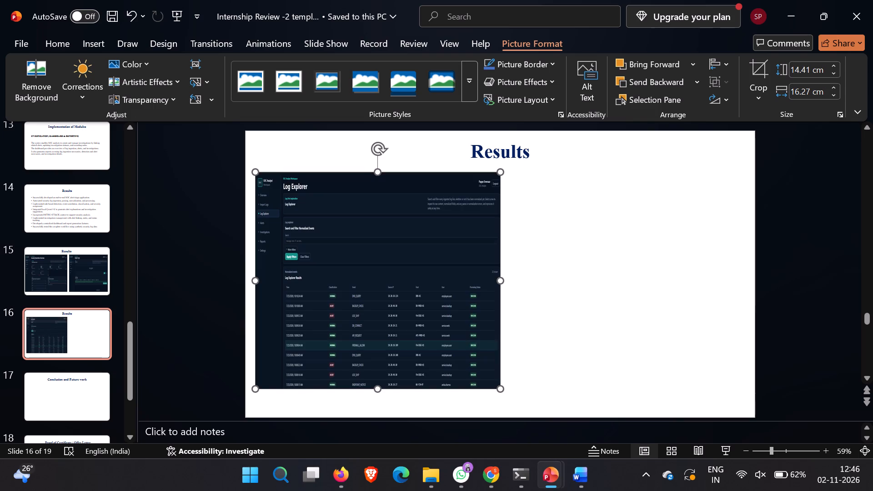
pyautogui.moveTo(376, 386); pyautogui.dragTo(376, 391)
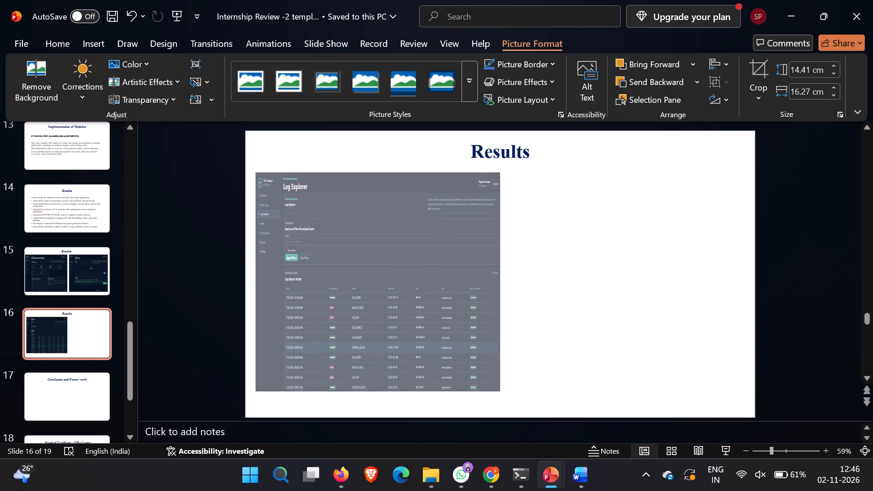
pyautogui.moveTo(376, 391); pyautogui.dragTo(376, 397)
pyautogui.click(803, 298)
# Switch to the SOC app in Chrome, open alert DALERT-000001 on the Alerts page at 67% zoom and capture the page.
pyautogui.hotkey('alt', 'Tab')
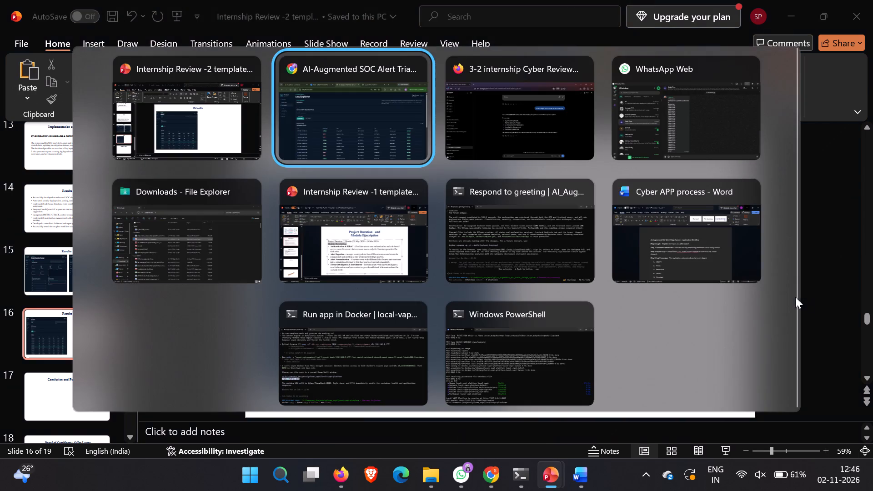
pyautogui.click(42, 156)
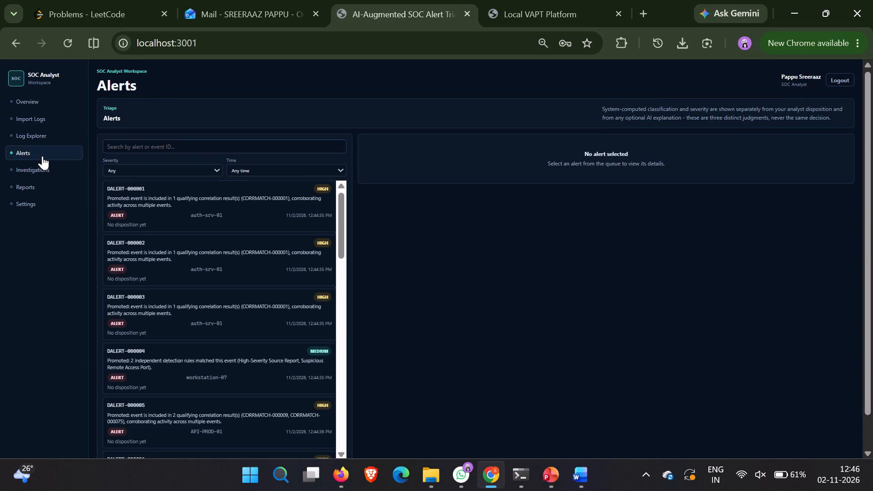
pyautogui.hotkey('ctrl', '=')
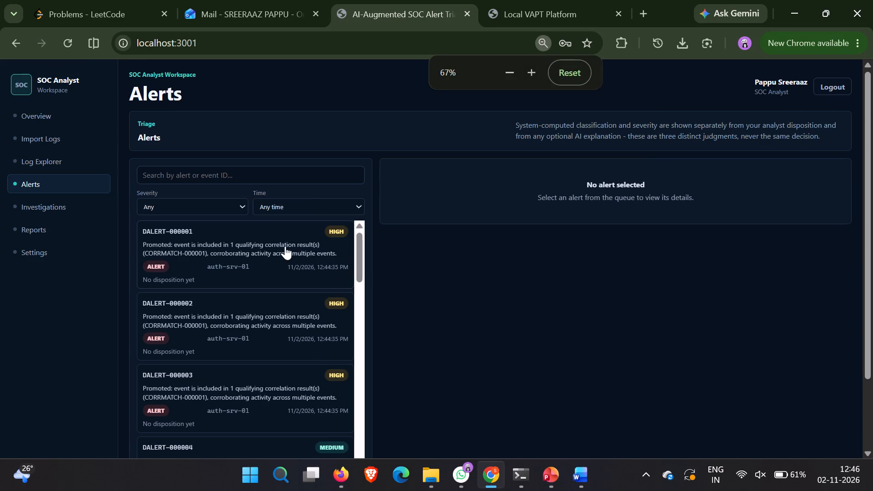
pyautogui.click(260, 252)
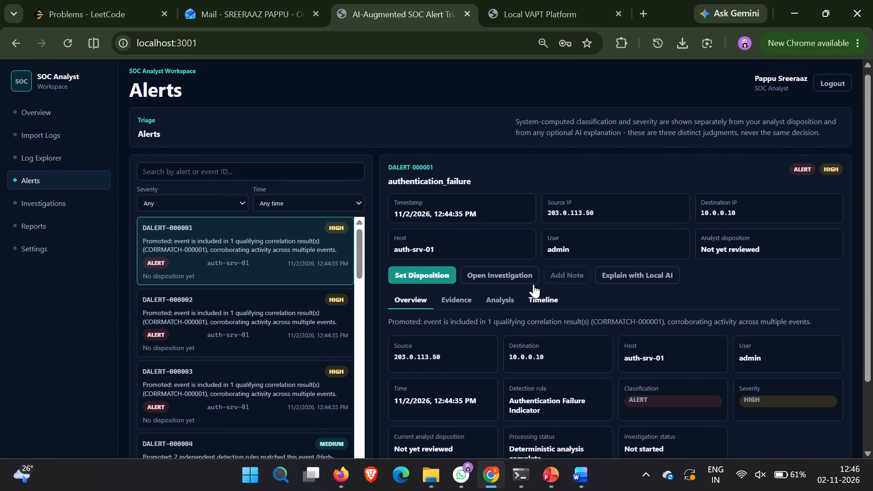
pyautogui.press('Print')
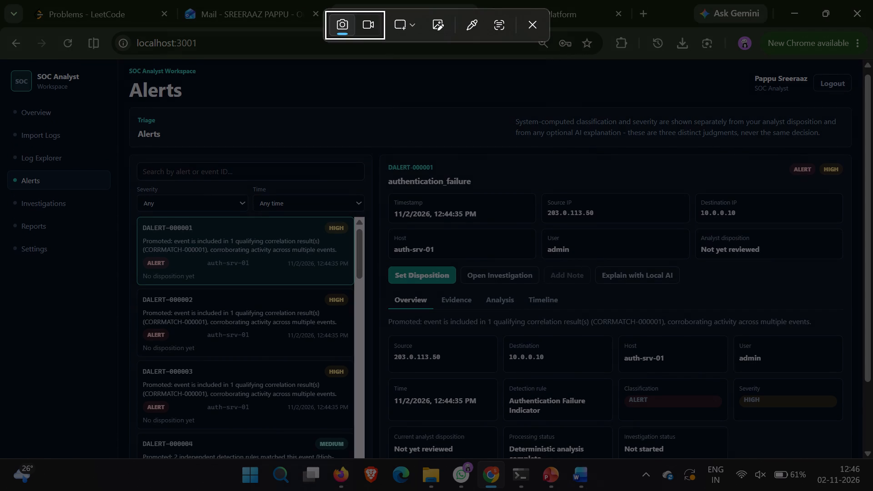
pyautogui.moveTo(0, 58); pyautogui.dragTo(821, 437)
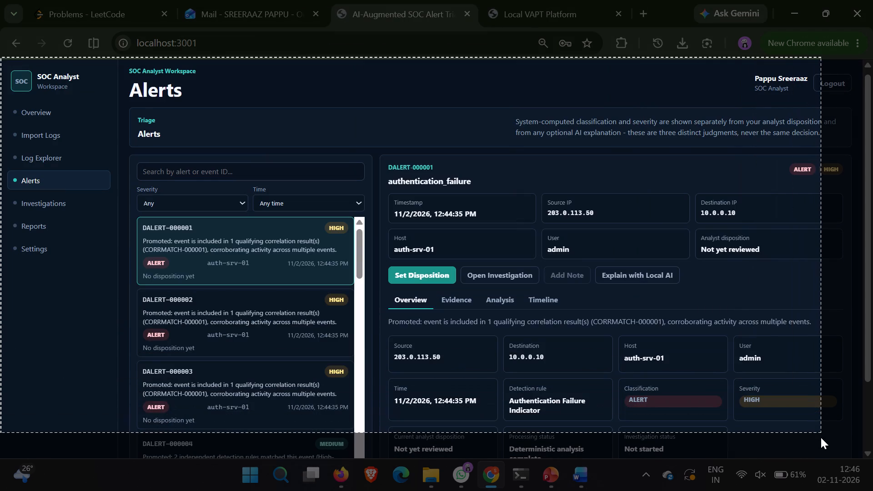
pyautogui.moveTo(821, 437); pyautogui.dragTo(854, 460)
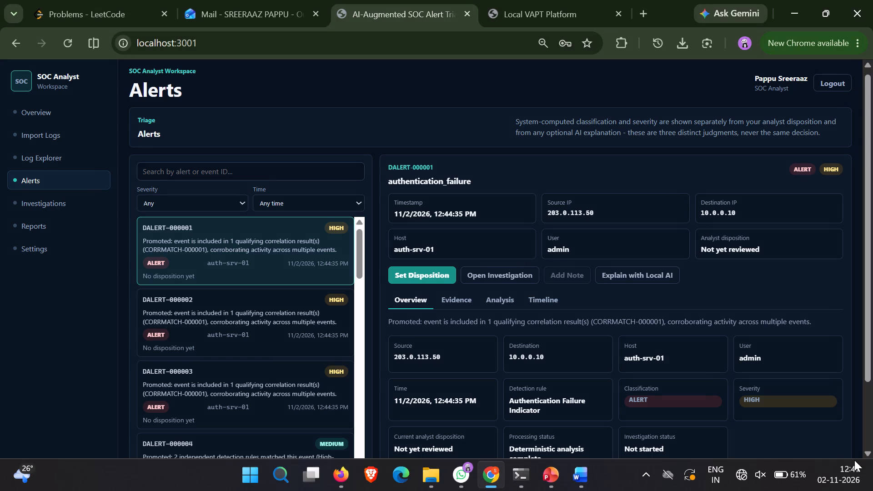
# Switch back to PowerPoint, paste the Alerts screenshot on slide 16 and fit it beside the Log Explorer picture, about 16 cm wide.
pyautogui.hotkey('alt', 'Tab')
pyautogui.hotkey('ctrl', 'v')
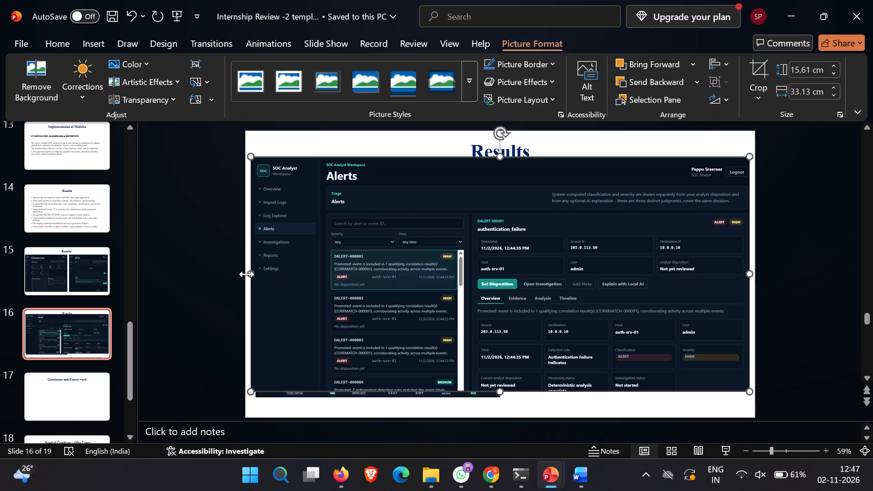
pyautogui.moveTo(247, 274); pyautogui.dragTo(496, 317)
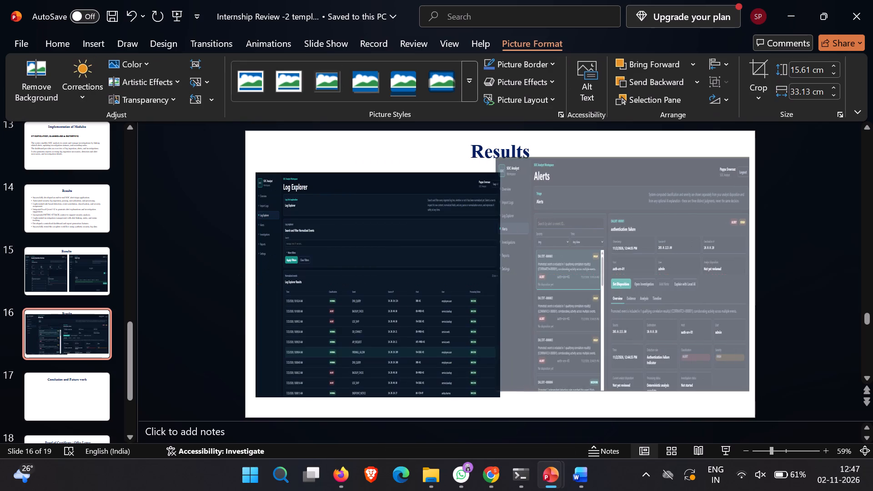
pyautogui.moveTo(496, 317); pyautogui.dragTo(509, 317)
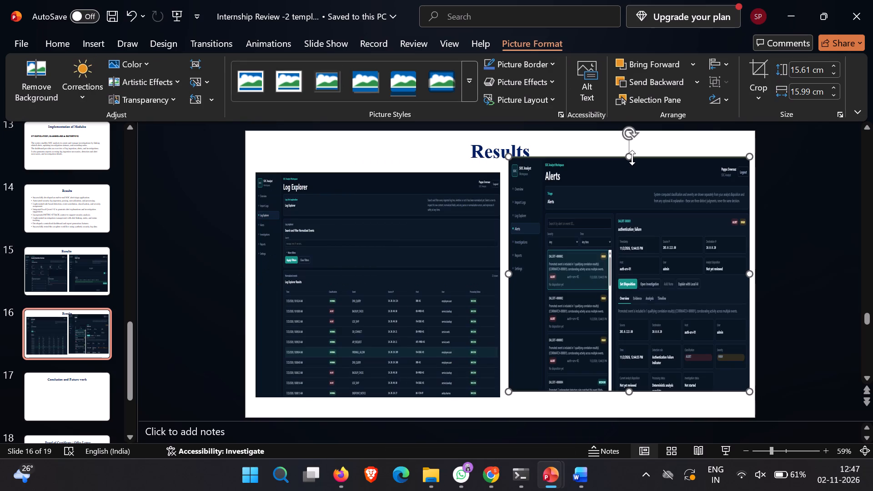
pyautogui.moveTo(630, 155); pyautogui.dragTo(632, 170)
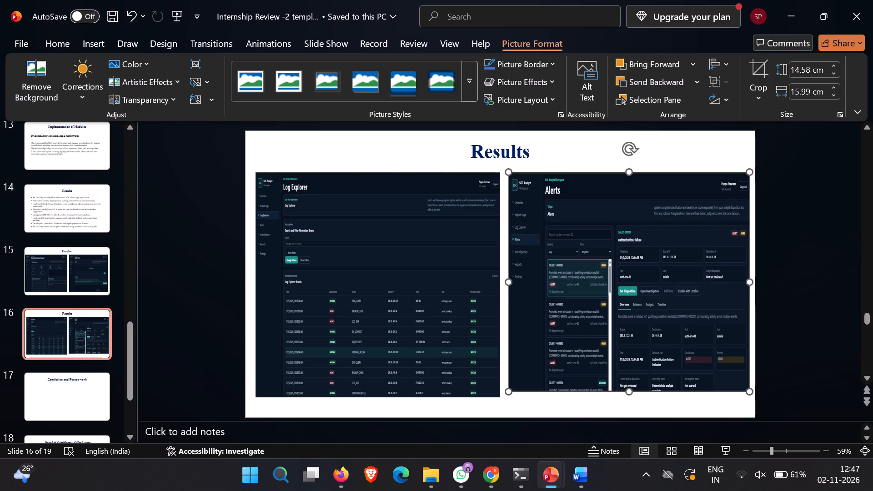
pyautogui.moveTo(630, 389); pyautogui.dragTo(632, 395)
pyautogui.click(779, 305)
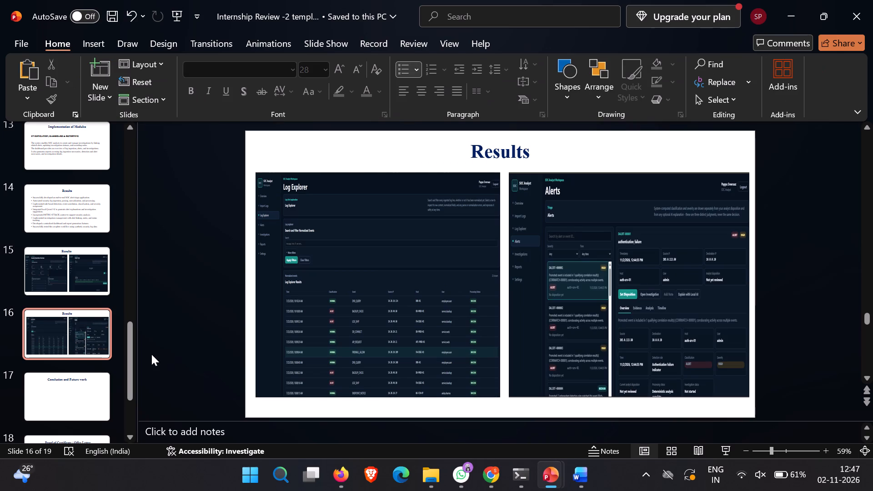
# Add a new slide after slide 16.
pyautogui.rightClick(84, 338)
pyautogui.click(161, 237)
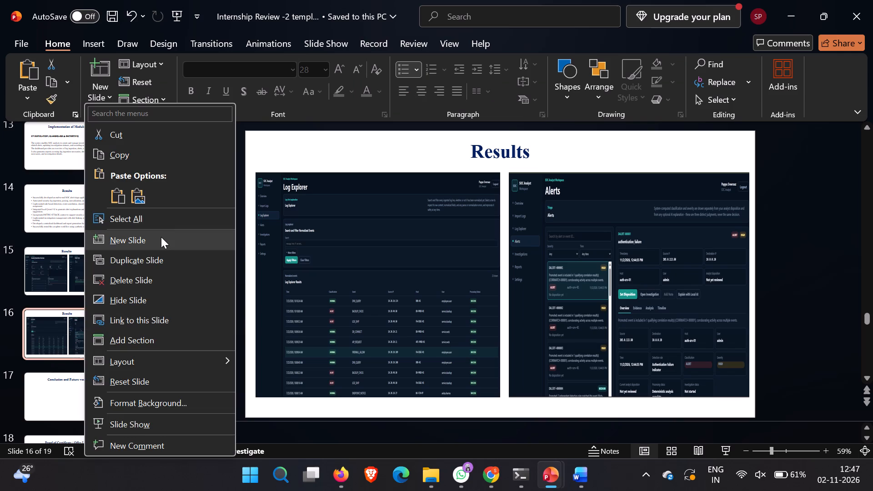
# Copy the "Results" title from slide 15 into the title placeholder of the blank slide 17.
pyautogui.click(81, 277)
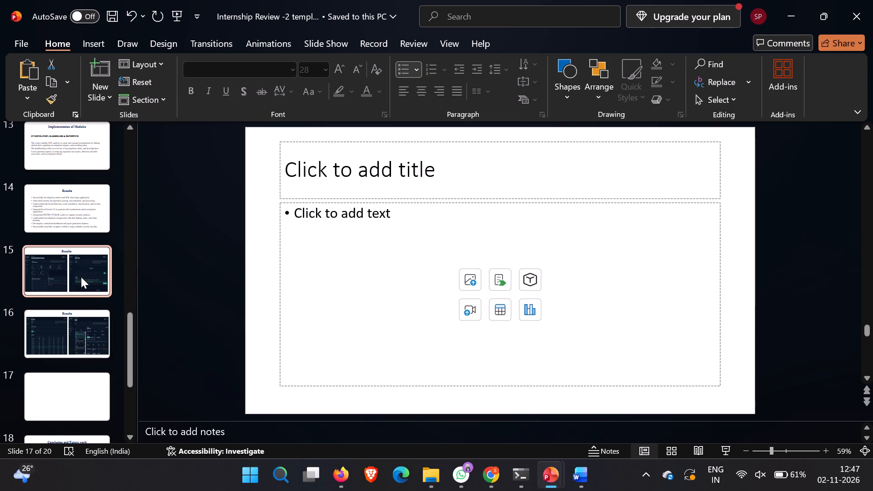
pyautogui.tripleClick(488, 152)
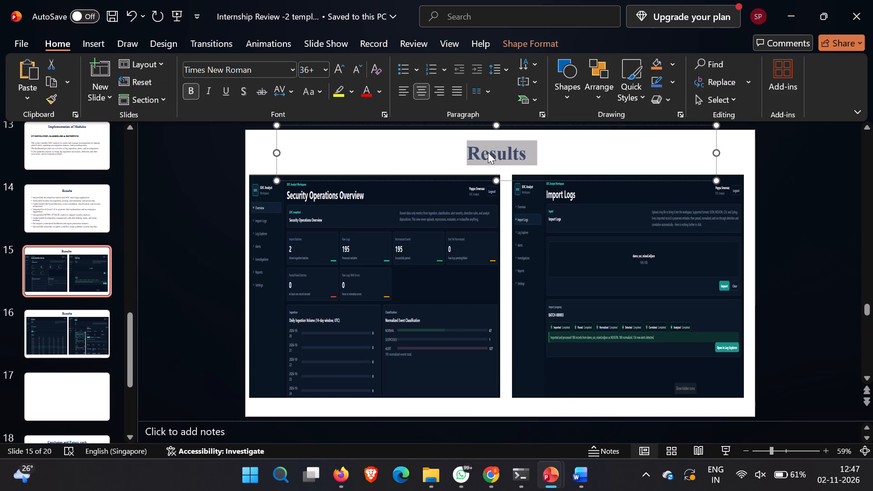
pyautogui.hotkey('ctrl', 'c')
pyautogui.click(74, 386)
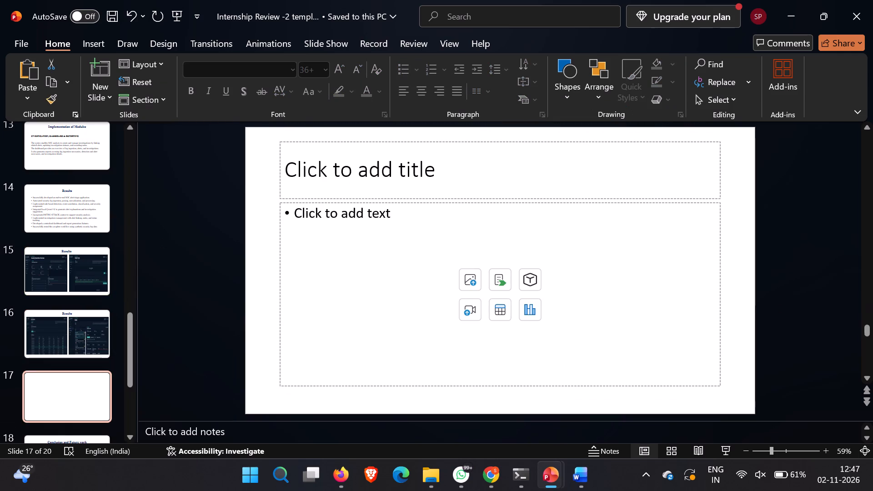
pyautogui.click(490, 174)
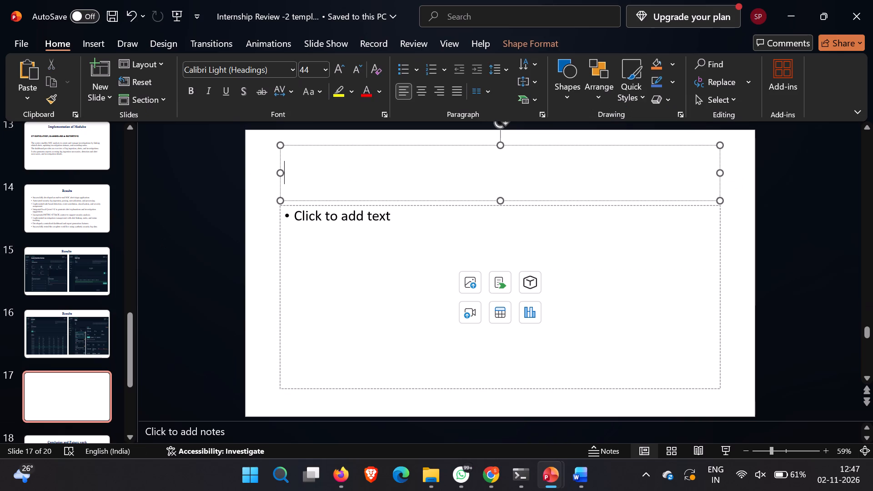
pyautogui.hotkey('ctrl', 'v')
# Set slide 17's "Results" title to font size 36 and centre it.
pyautogui.doubleClick(340, 180)
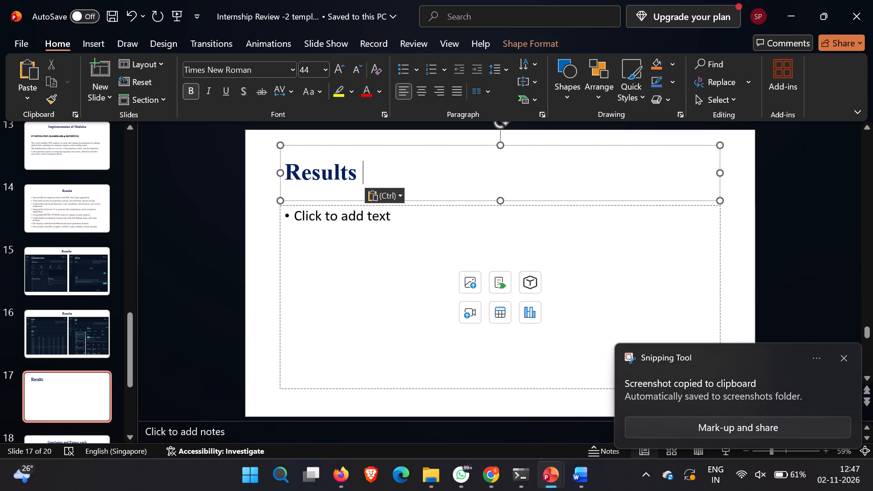
pyautogui.click(424, 140)
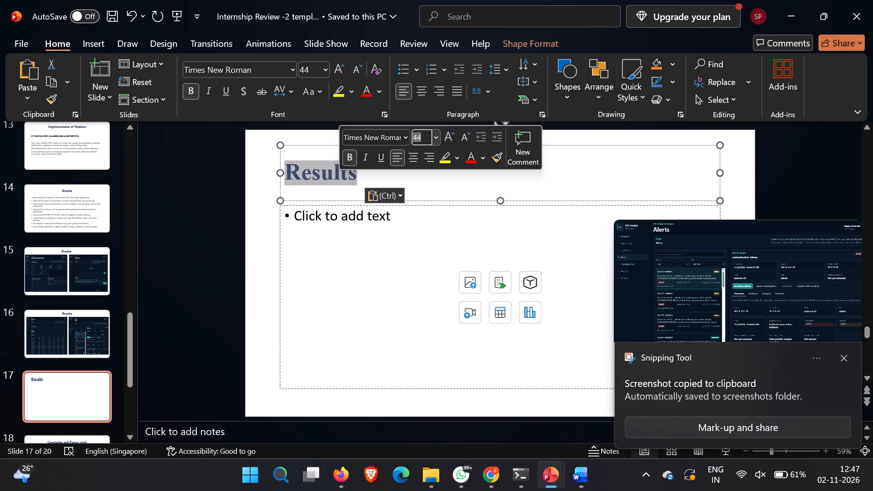
pyautogui.press('3')
pyautogui.press('6')
pyautogui.press('Return')
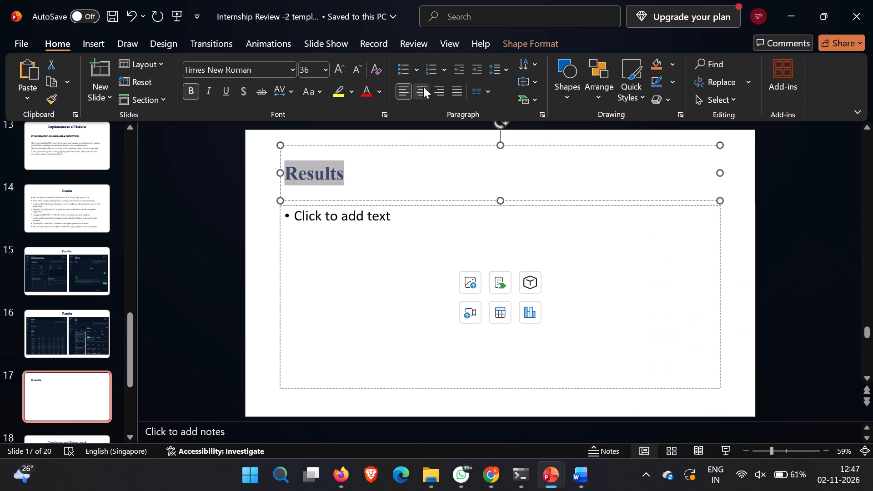
pyautogui.click(423, 87)
pyautogui.click(469, 152)
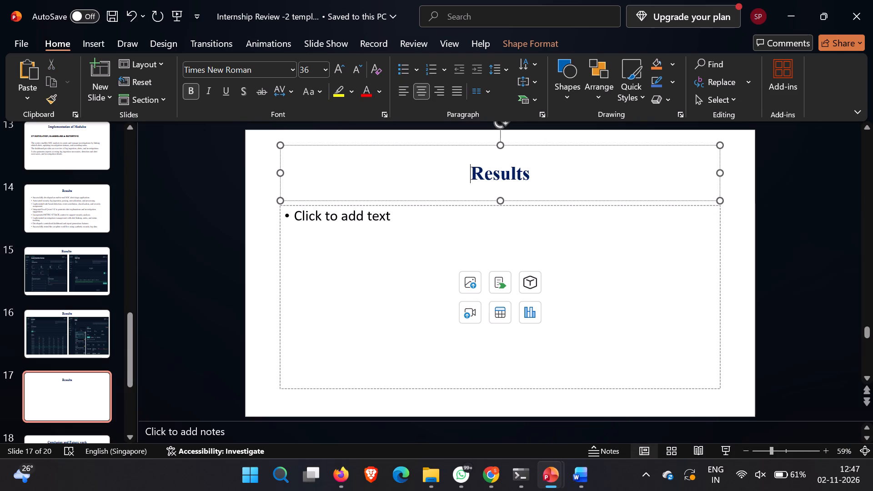
# Move slide 17's title box straight up to the slide's top edge, keeping it horizontally centred.
pyautogui.moveTo(467, 144); pyautogui.dragTo(467, 142)
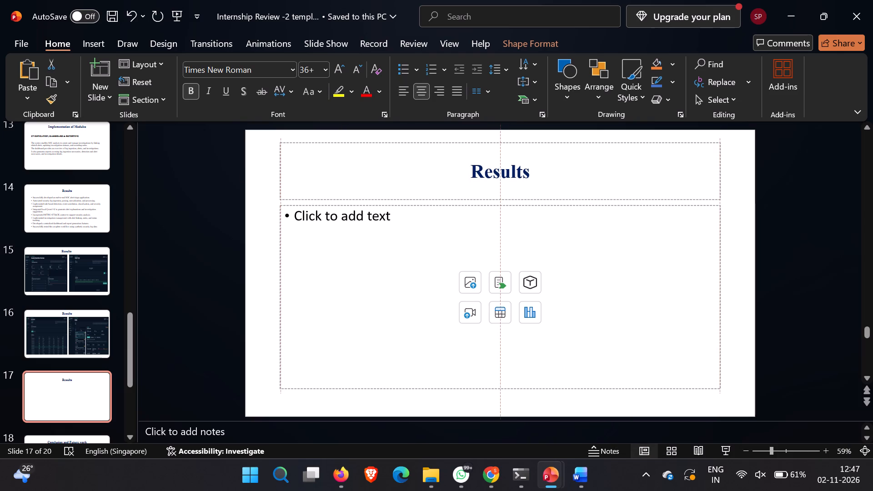
pyautogui.moveTo(467, 142); pyautogui.dragTo(463, 114)
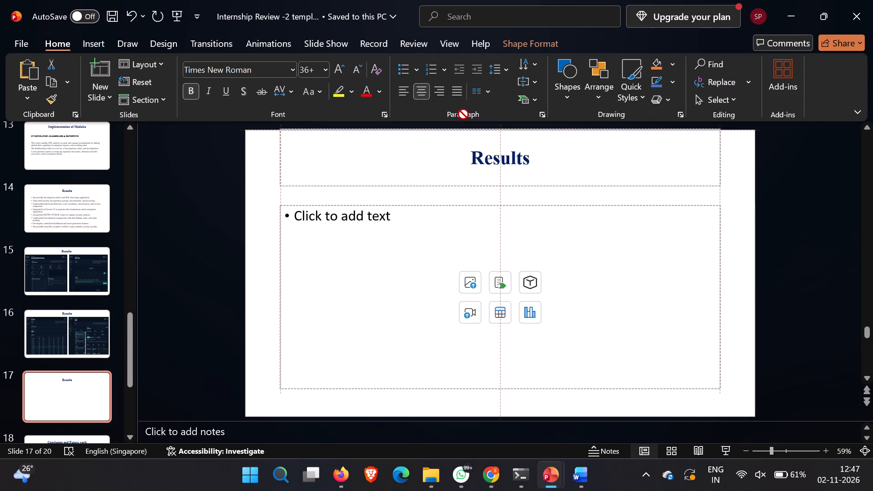
pyautogui.moveTo(463, 114); pyautogui.dragTo(465, 126)
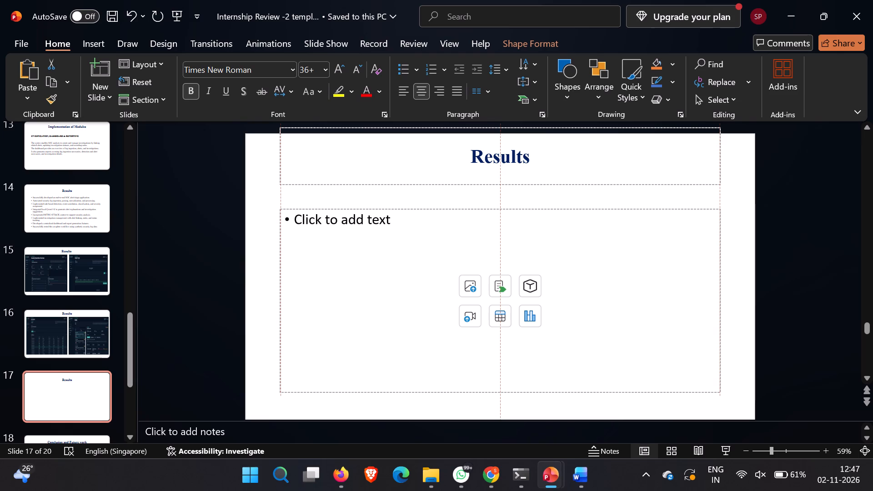
pyautogui.moveTo(465, 126); pyautogui.dragTo(465, 132)
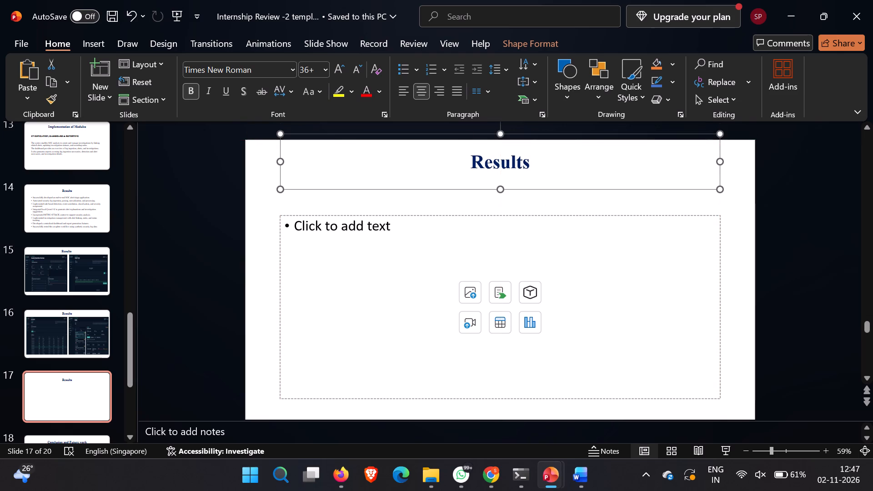
pyautogui.click(868, 264)
pyautogui.click(813, 297)
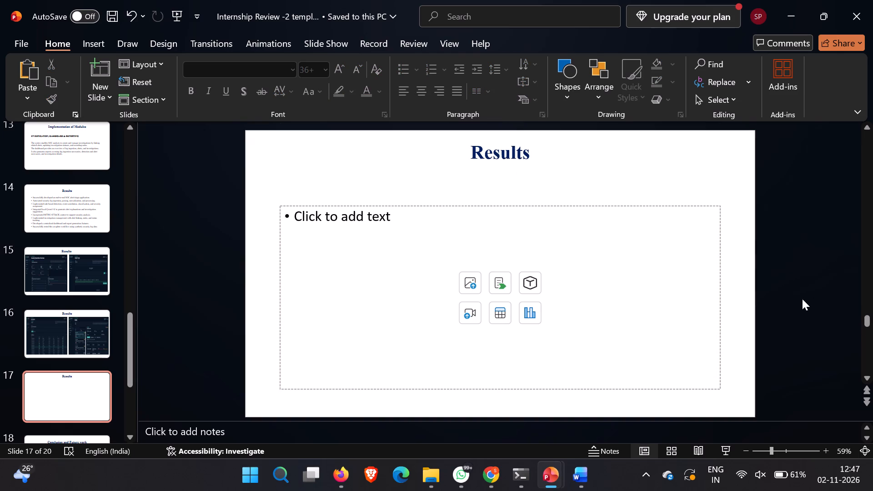
# Switch to Chrome and open case INV-000001 on the SOC app's Investigations page, with its overview details in view.
pyautogui.hotkey('alt', 'Tab')
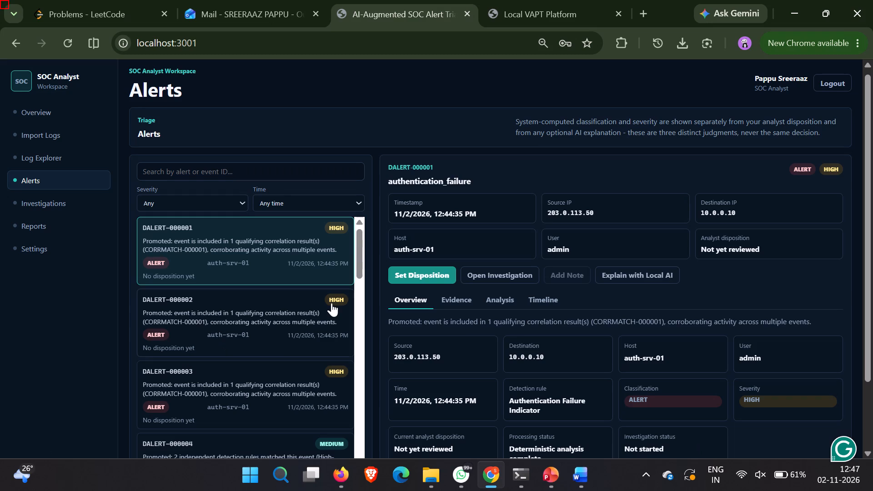
pyautogui.click(34, 206)
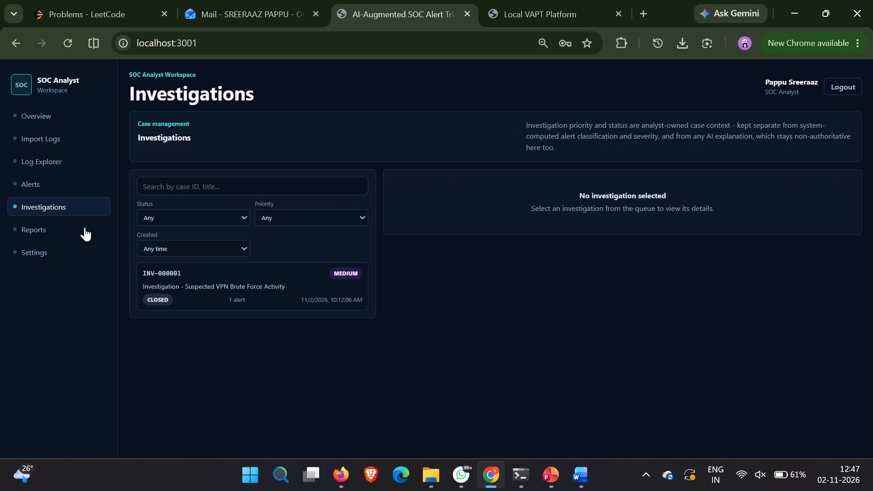
pyautogui.click(219, 298)
pyautogui.scroll(-1, 301, 294)
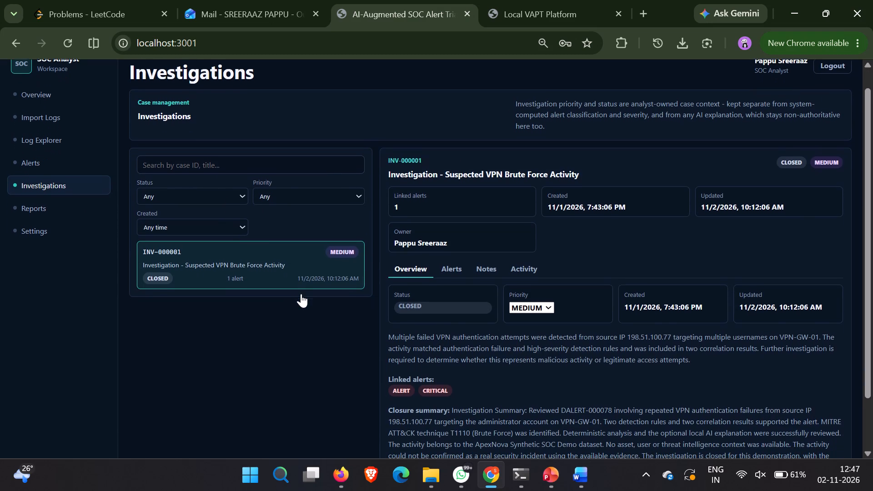
pyautogui.scroll(-1, 301, 294)
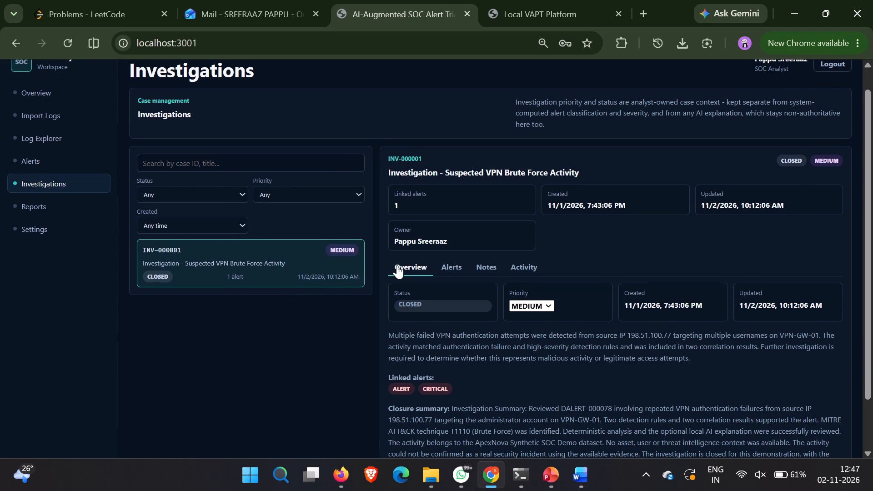
pyautogui.scroll(1, 397, 265)
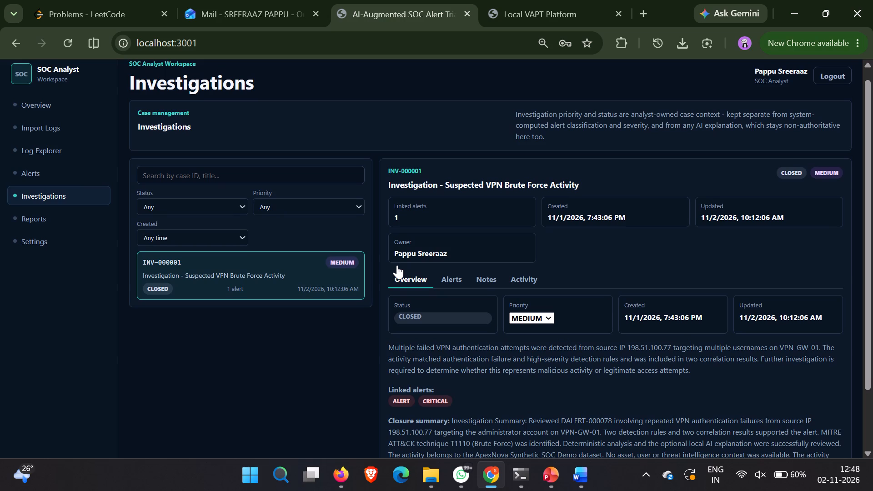
pyautogui.scroll(4, 397, 265)
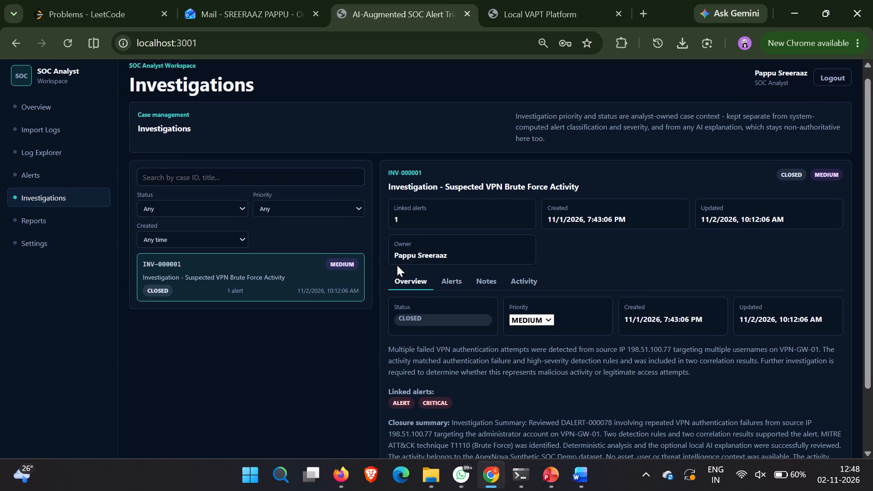
# Capture a rectangular screenshot of the Investigations page, covering the app area without the browser bar or taskbar.
pyautogui.press('Print')
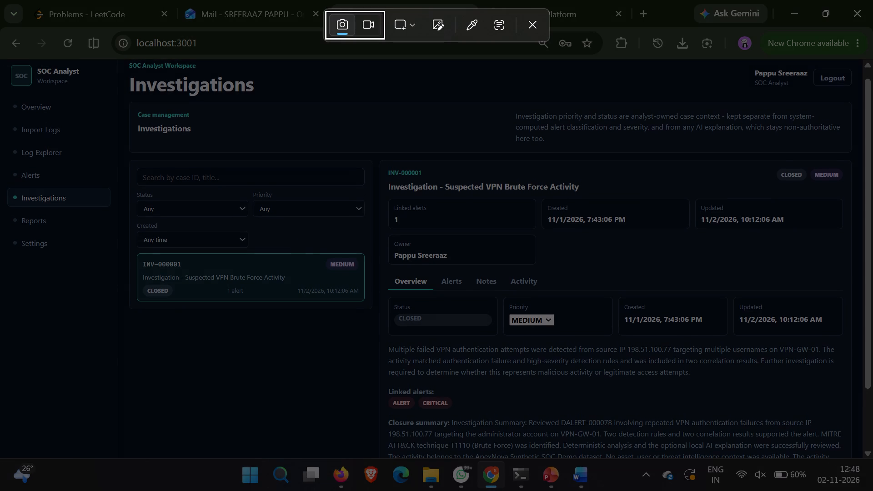
pyautogui.moveTo(0, 58); pyautogui.dragTo(398, 196)
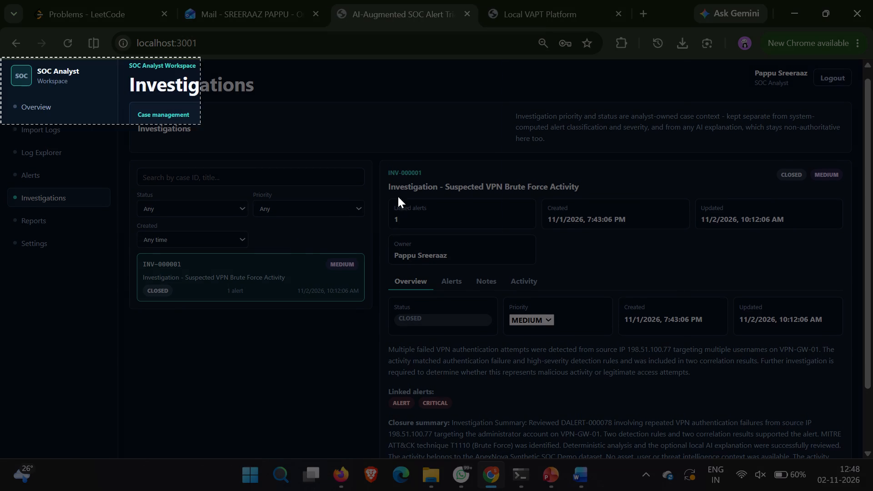
pyautogui.moveTo(398, 196); pyautogui.dragTo(715, 331)
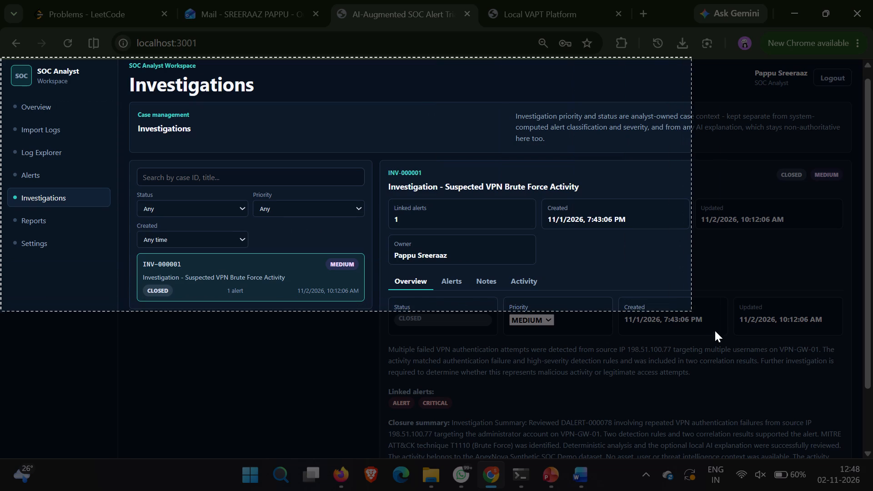
pyautogui.moveTo(715, 331); pyautogui.dragTo(857, 476)
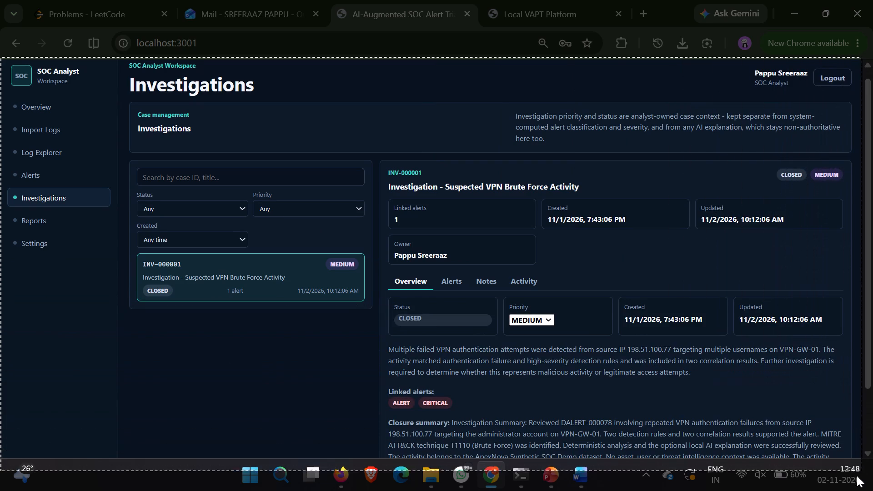
pyautogui.moveTo(857, 476); pyautogui.dragTo(852, 461)
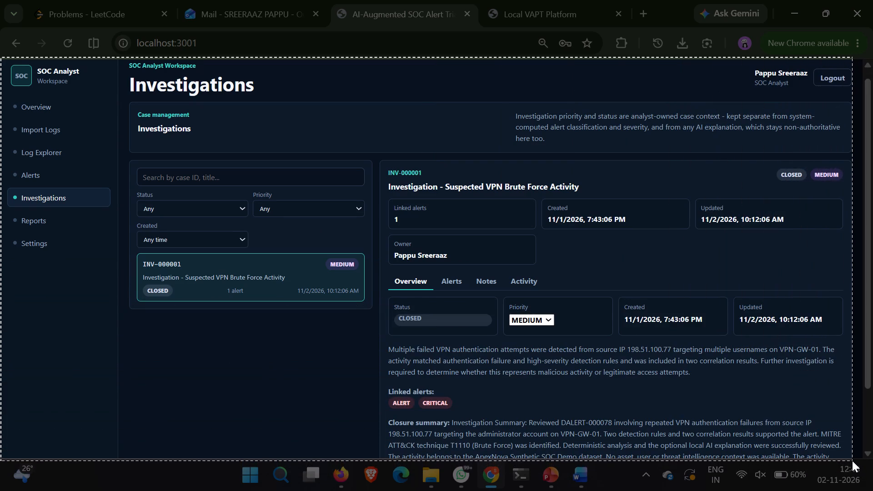
pyautogui.moveTo(852, 461); pyautogui.dragTo(853, 460)
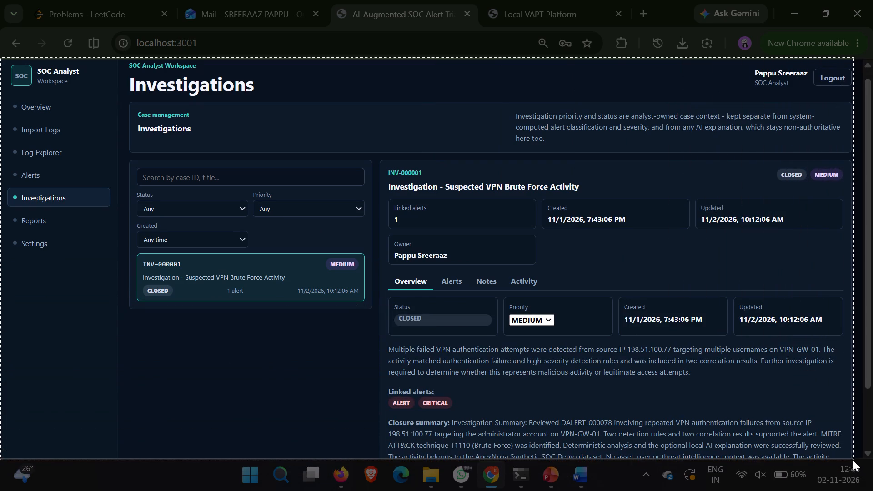
pyautogui.moveTo(853, 460); pyautogui.dragTo(856, 461)
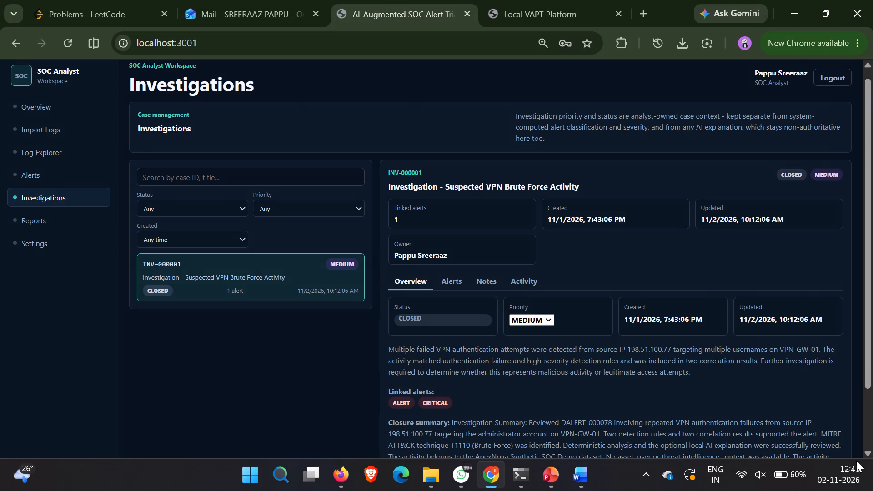
# Switch to PowerPoint, paste the Investigations screenshot on slide 17 and move it down just below the "Results" title.
pyautogui.hotkey('alt', 'Tab')
pyautogui.hotkey('ctrl', 'v')
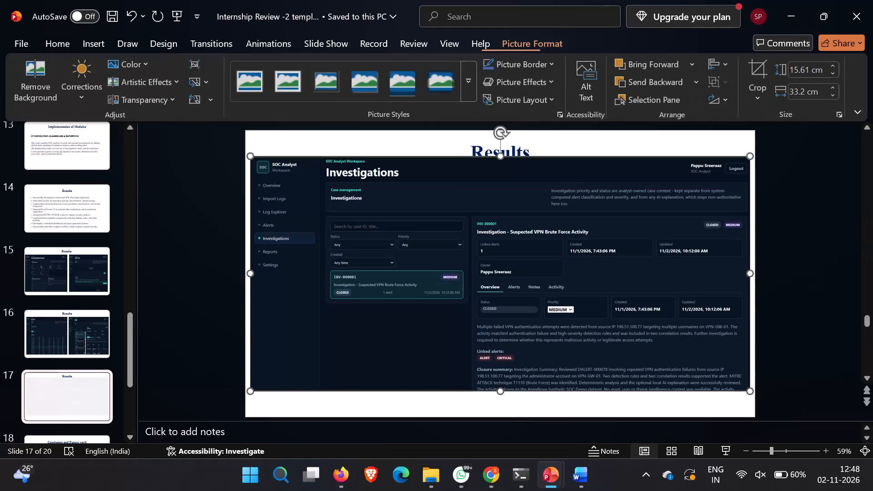
pyautogui.moveTo(444, 202); pyautogui.dragTo(444, 224)
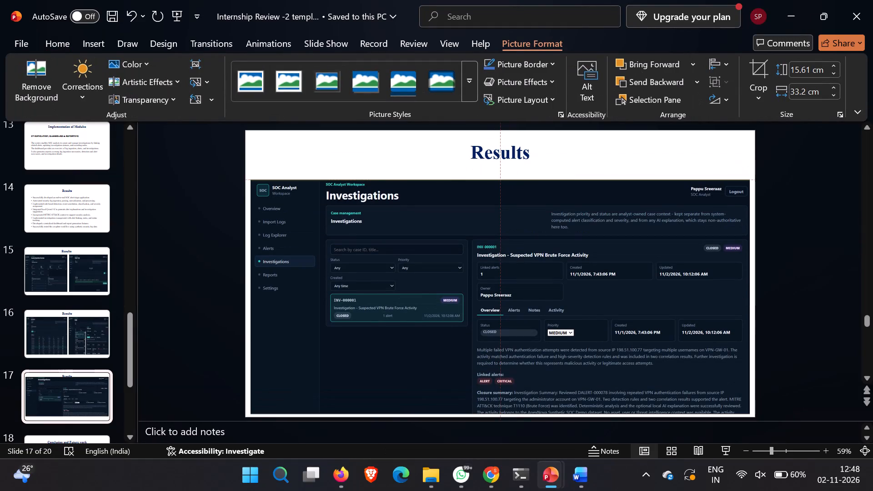
pyautogui.moveTo(444, 224); pyautogui.dragTo(443, 215)
# Narrow the Investigations screenshot to about 16.6 cm wide so it fills the left half of slide 17.
pyautogui.moveTo(750, 290); pyautogui.dragTo(671, 297)
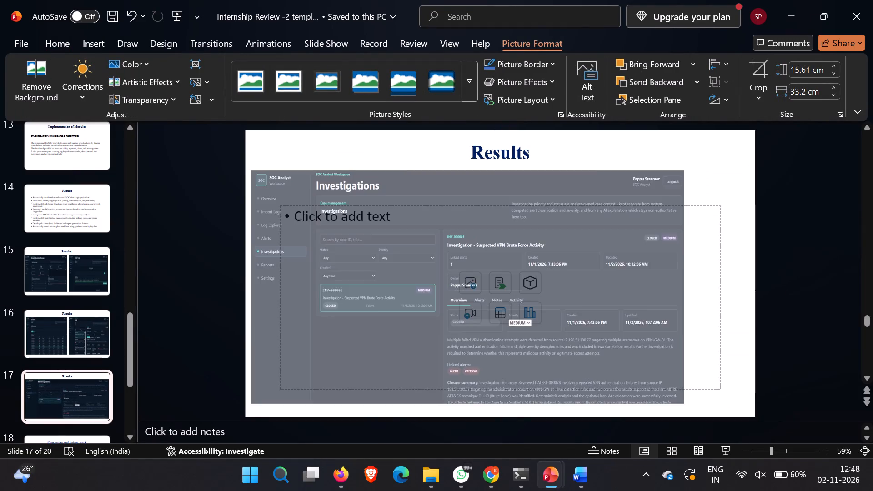
pyautogui.moveTo(671, 297); pyautogui.dragTo(514, 294)
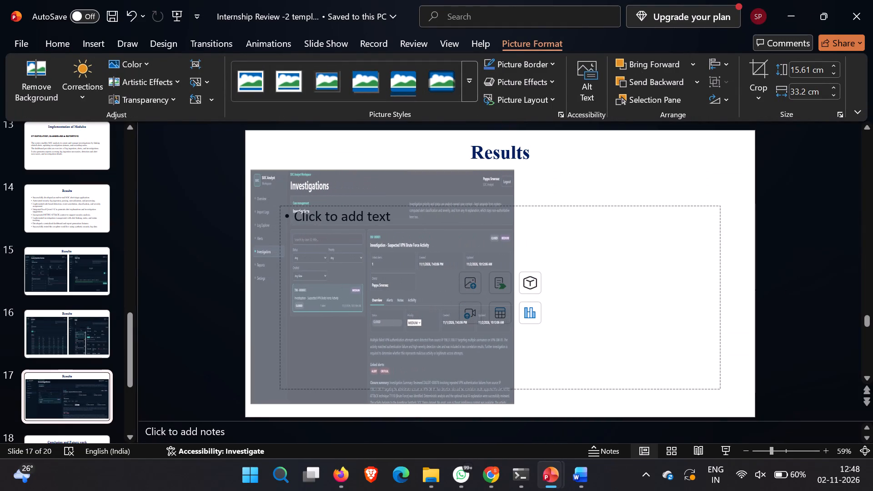
pyautogui.moveTo(514, 294); pyautogui.dragTo(502, 294)
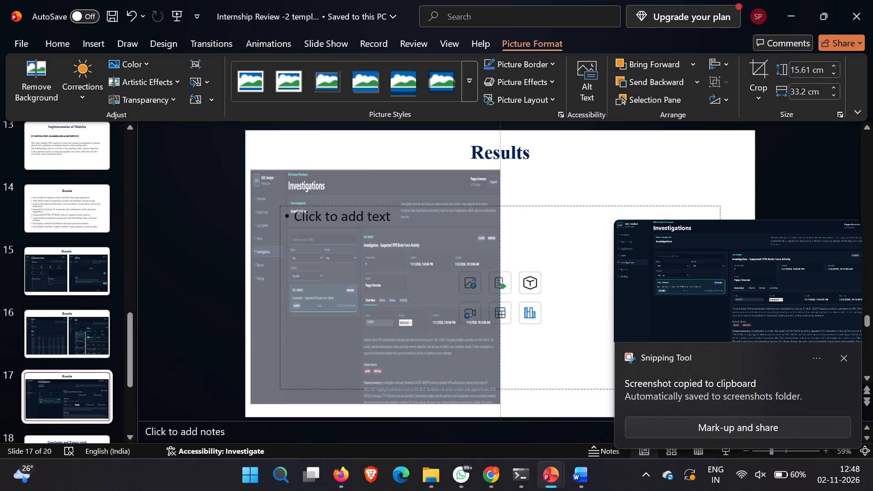
pyautogui.moveTo(502, 294); pyautogui.dragTo(502, 294)
pyautogui.click(382, 271)
pyautogui.click(382, 273)
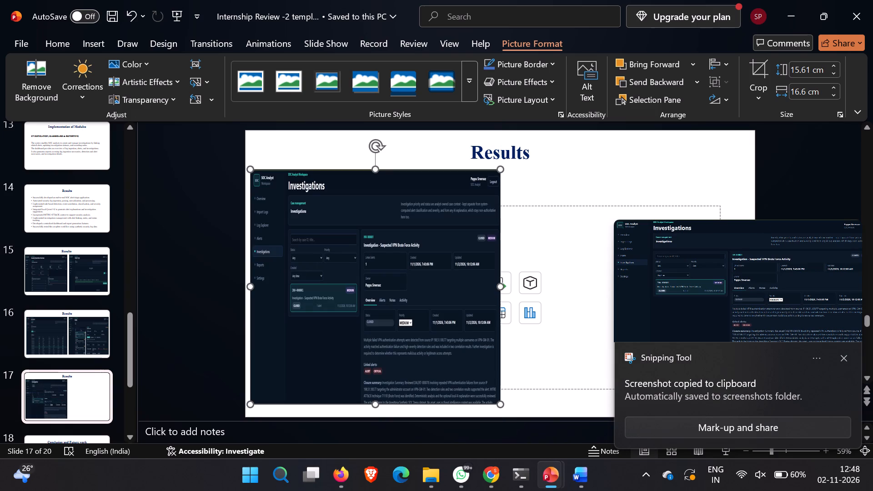
pyautogui.click(580, 175)
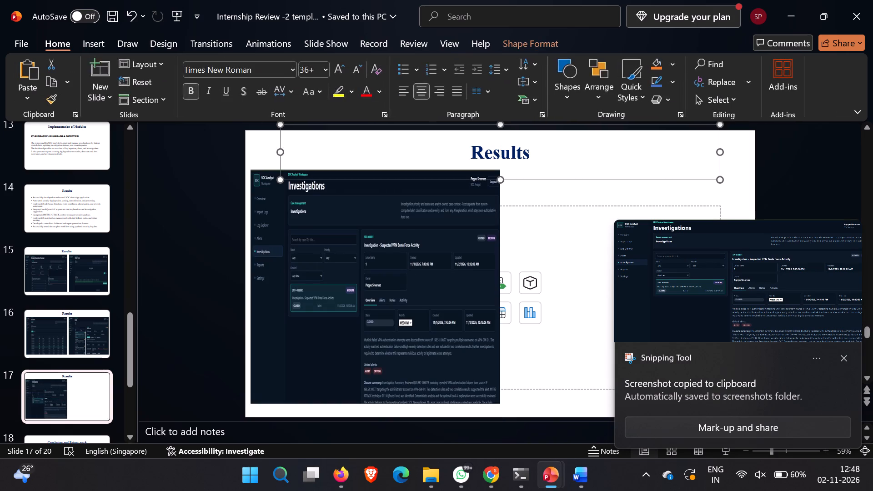
# Switch to Chrome and generate a Log Ingestion Summary report for BATCH-000002 on the SOC app's Reports page.
pyautogui.hotkey('alt', 'Tab')
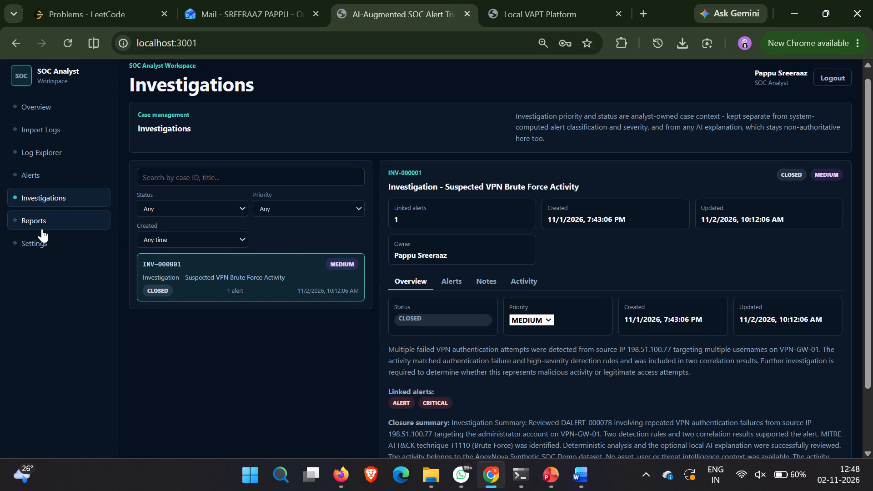
pyautogui.click(42, 229)
pyautogui.click(313, 235)
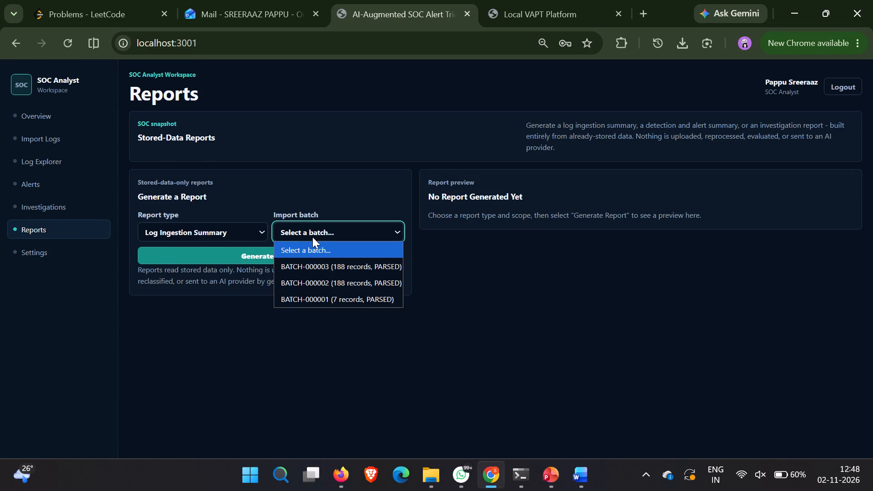
pyautogui.click(310, 277)
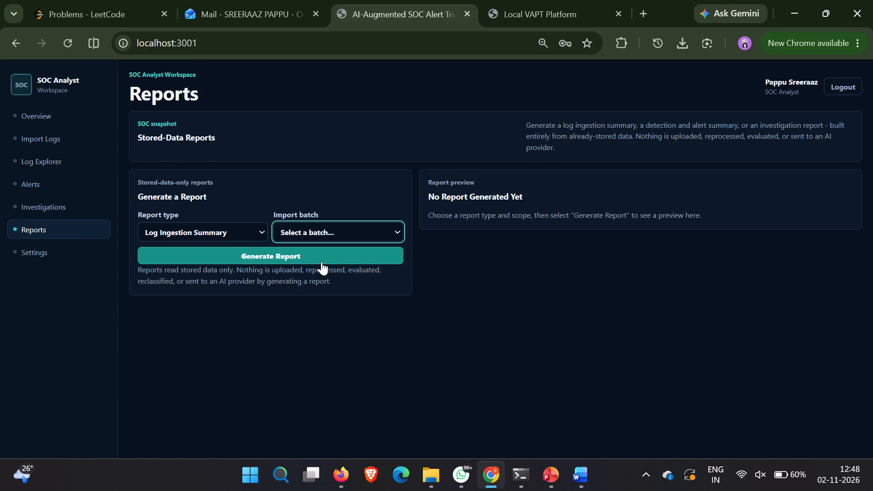
pyautogui.click(326, 258)
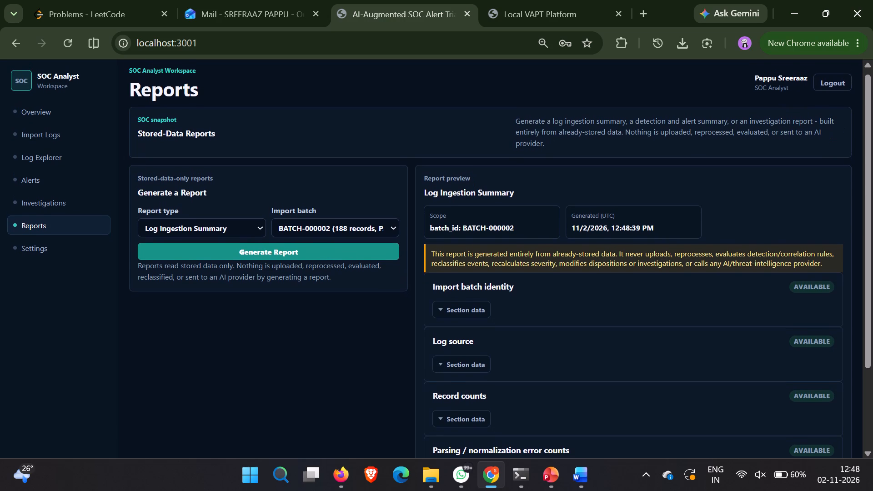
# Capture a rectangular screenshot of the Reports page with the generated report preview, excluding the browser bar and taskbar.
pyautogui.press('Print')
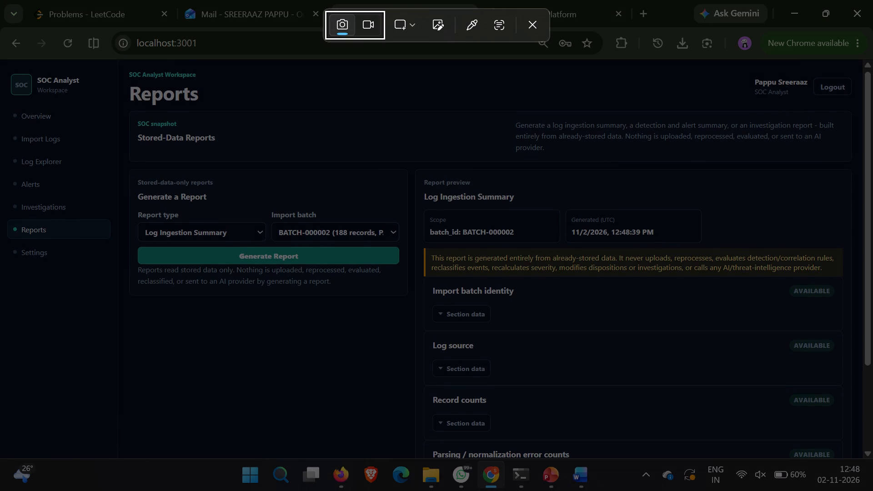
pyautogui.moveTo(0, 58); pyautogui.dragTo(609, 284)
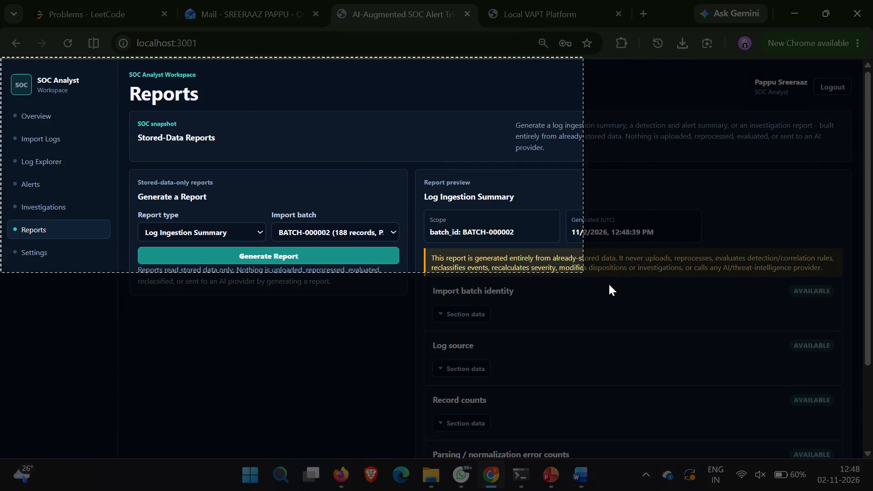
pyautogui.moveTo(609, 284); pyautogui.dragTo(850, 452)
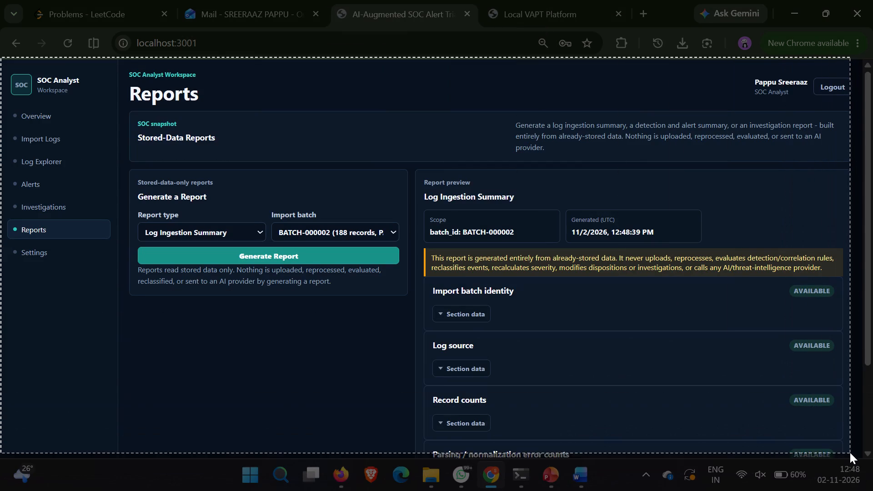
pyautogui.moveTo(850, 452); pyautogui.dragTo(858, 459)
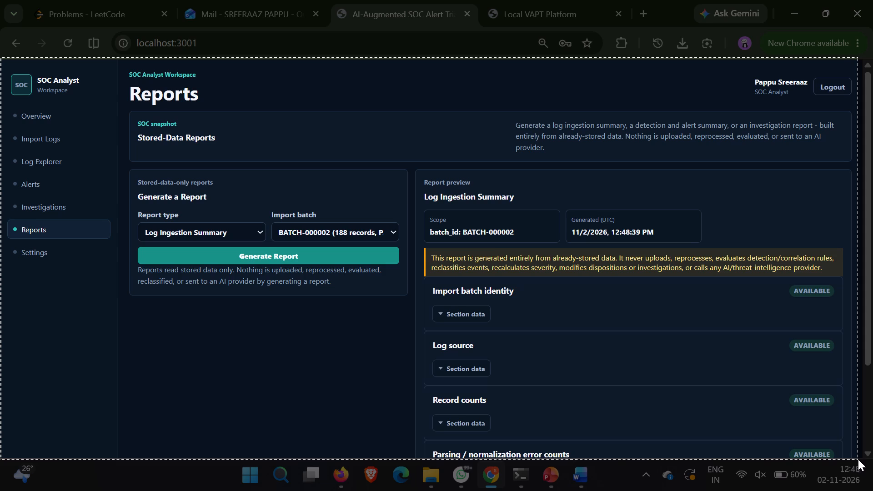
pyautogui.moveTo(858, 459); pyautogui.dragTo(858, 458)
# Switch to PowerPoint, paste the Reports screenshot on slide 17 and narrow it to about 16.19 cm on the slide's right half.
pyautogui.hotkey('alt', 'Tab')
pyautogui.hotkey('ctrl', 'v')
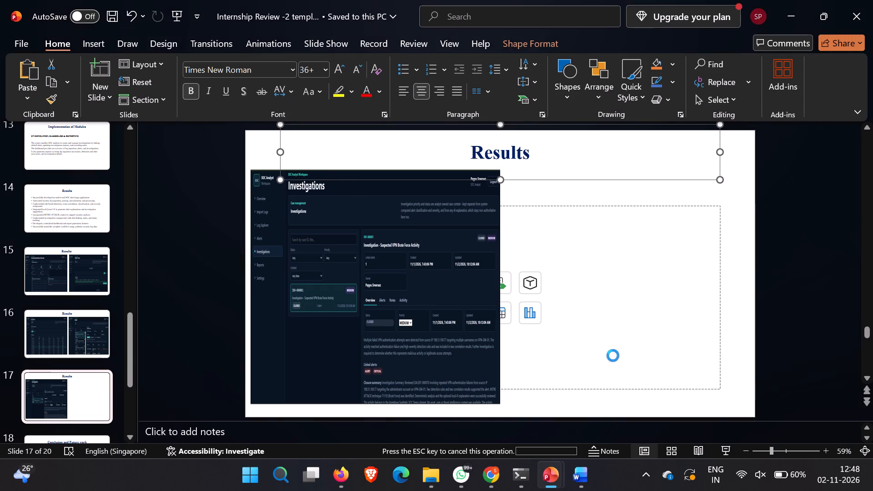
pyautogui.moveTo(249, 273); pyautogui.dragTo(507, 329)
# Align the Reports screenshot's top and bottom edges with the Investigations screenshot, making it about 15.61 cm high.
pyautogui.moveTo(629, 156); pyautogui.dragTo(629, 161)
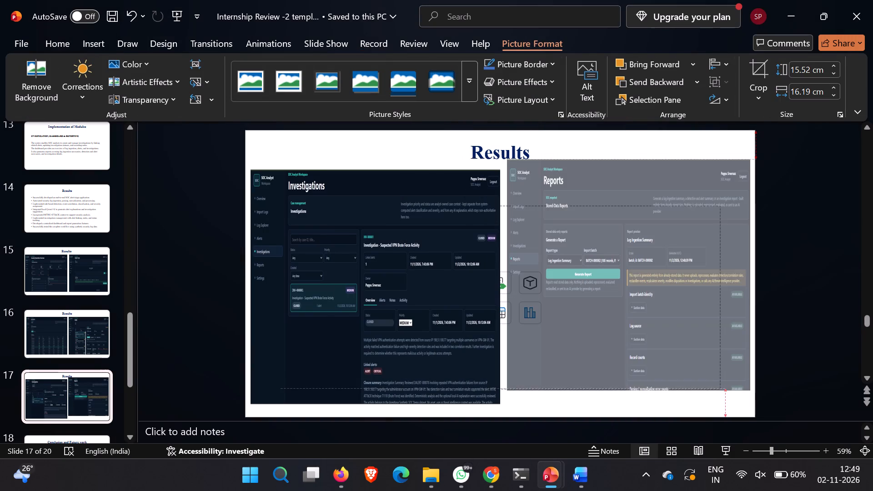
pyautogui.moveTo(629, 161); pyautogui.dragTo(631, 170)
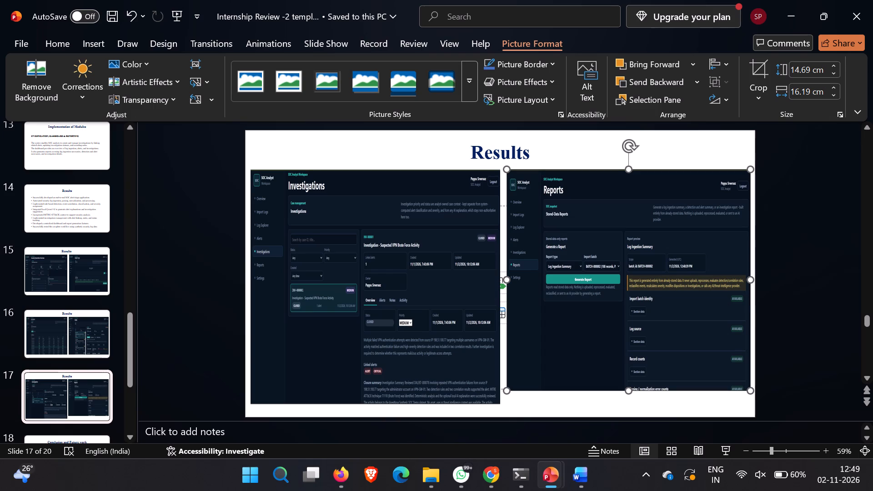
pyautogui.moveTo(630, 391); pyautogui.dragTo(632, 399)
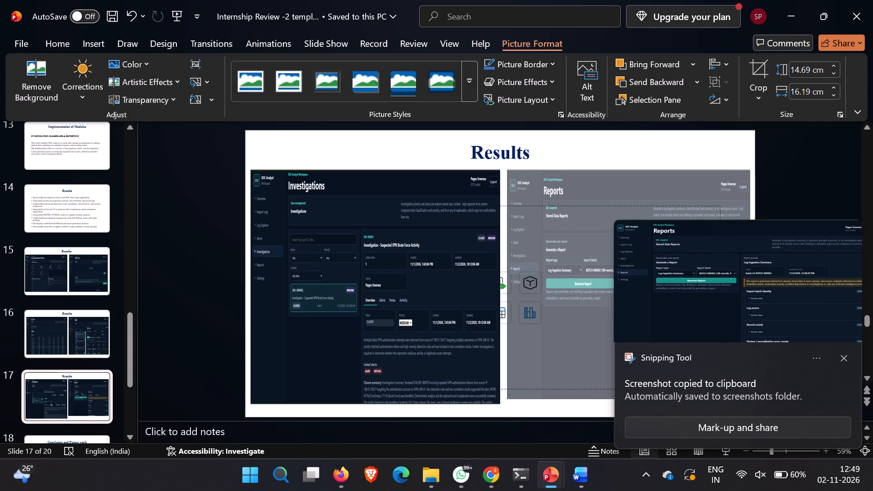
pyautogui.moveTo(632, 399); pyautogui.dragTo(633, 402)
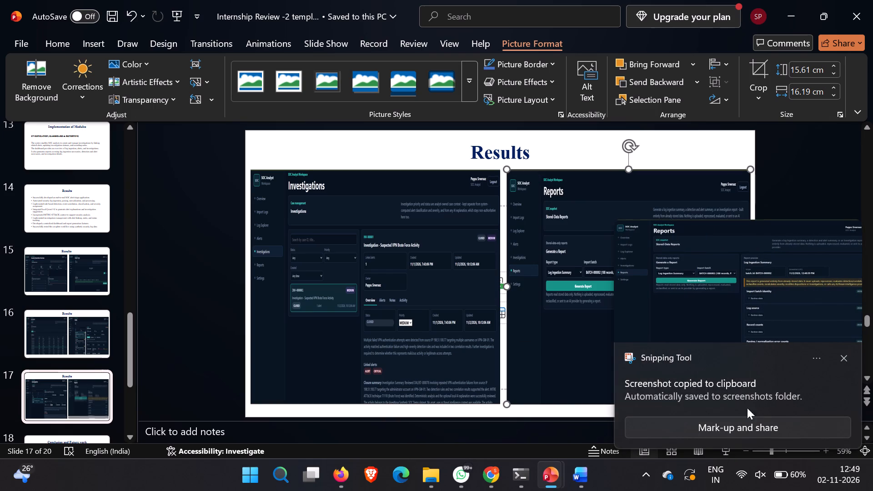
pyautogui.click(850, 355)
pyautogui.click(813, 274)
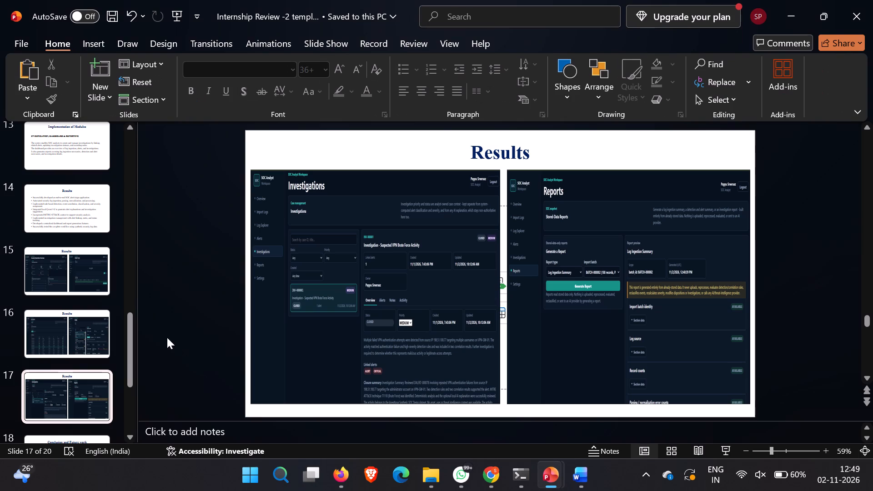
pyautogui.scroll(-2, 38, 358)
pyautogui.click(72, 262)
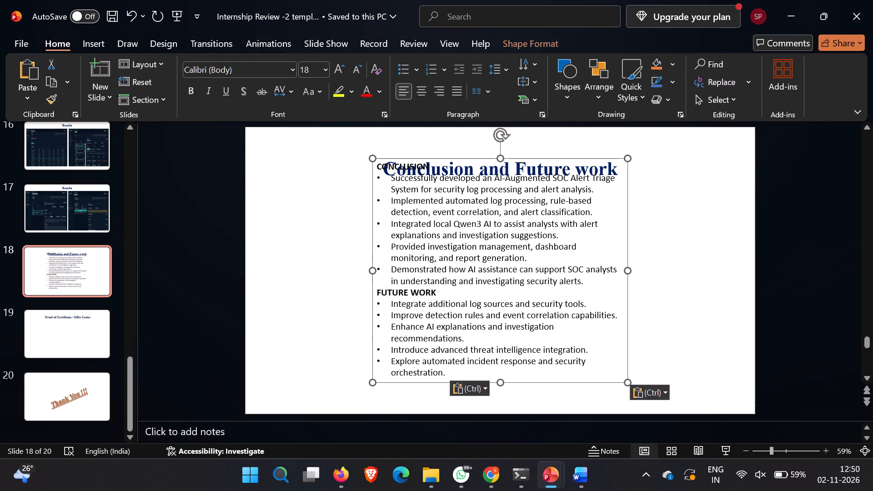
# Widen the pasted text box on both sides to nearly the slide's width and move it below the title.
pyautogui.moveTo(374, 271); pyautogui.dragTo(361, 272)
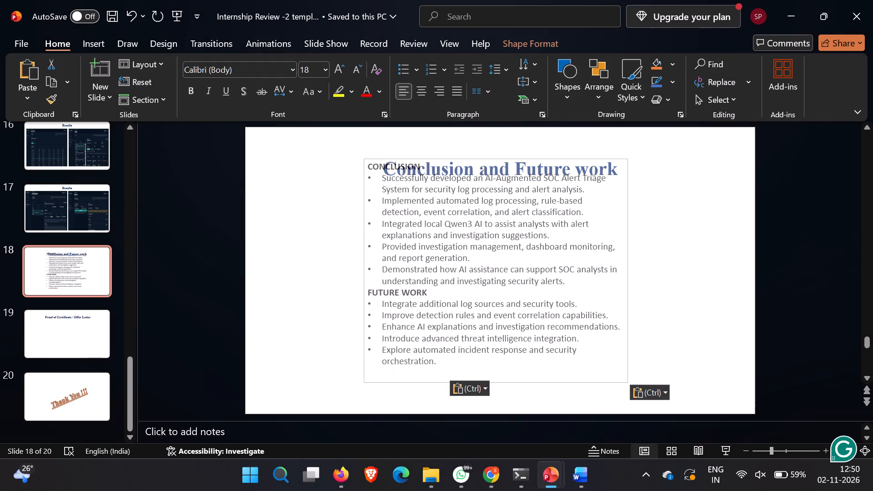
pyautogui.moveTo(361, 272); pyautogui.dragTo(279, 279)
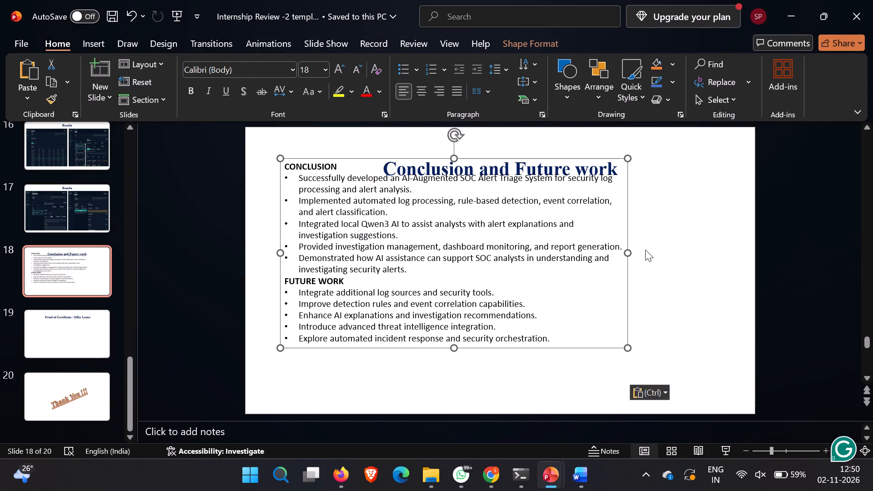
pyautogui.moveTo(623, 253); pyautogui.dragTo(638, 253)
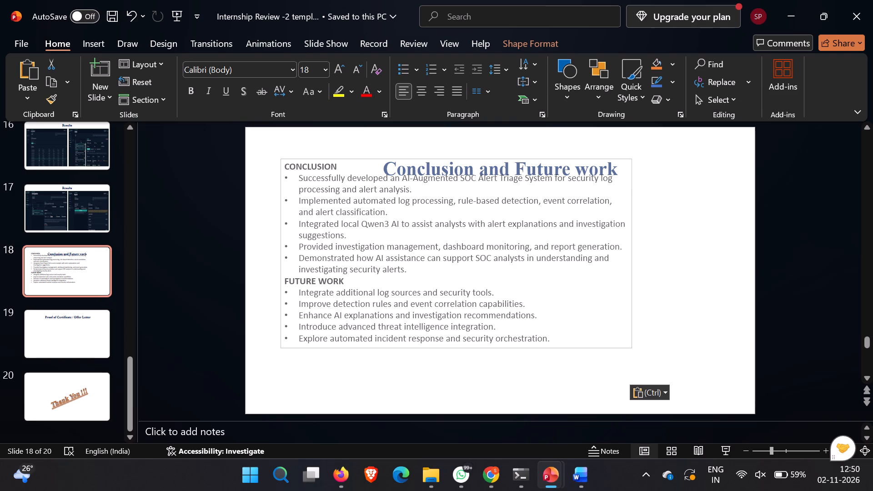
pyautogui.moveTo(638, 253); pyautogui.dragTo(719, 253)
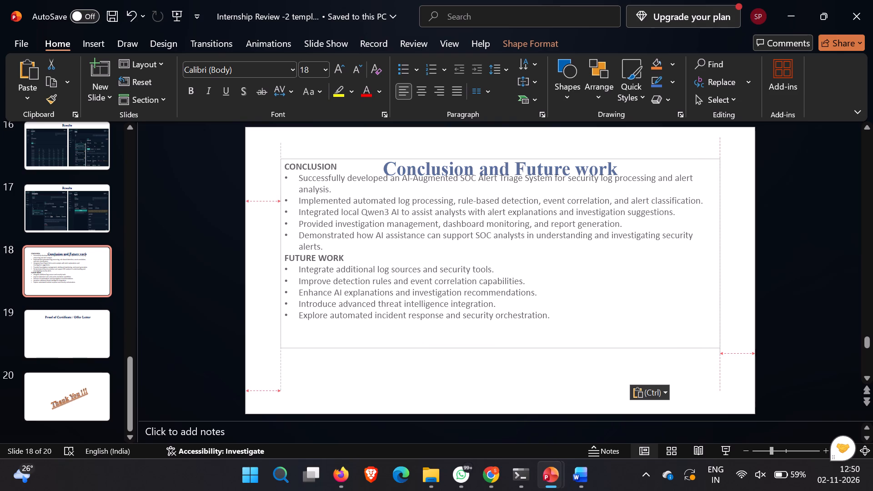
pyautogui.moveTo(719, 253); pyautogui.dragTo(720, 253)
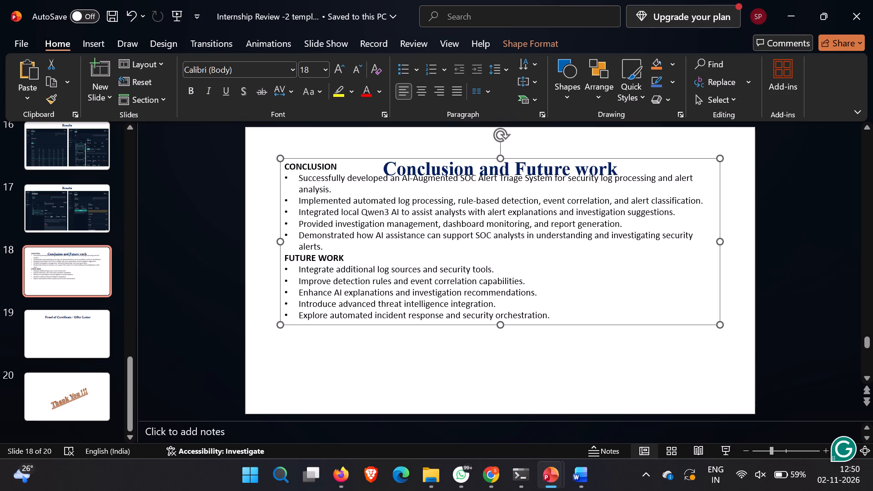
pyautogui.click(285, 246)
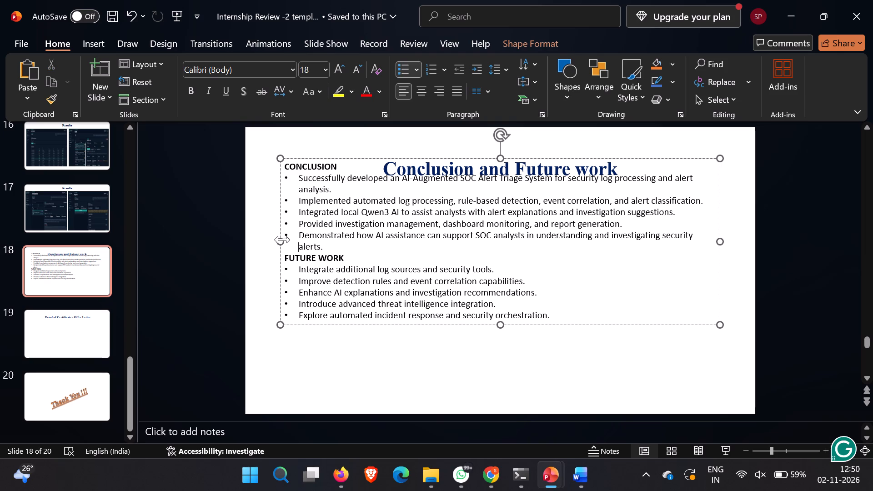
pyautogui.click(280, 241)
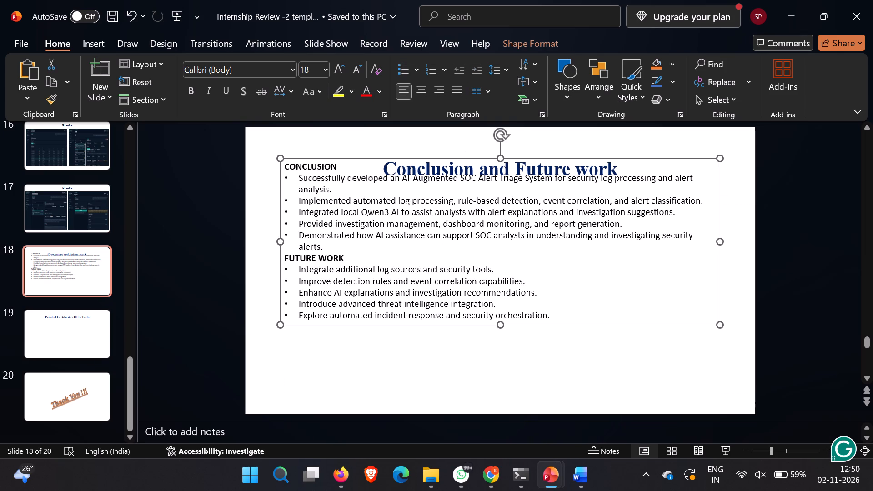
pyautogui.moveTo(386, 157); pyautogui.dragTo(388, 203)
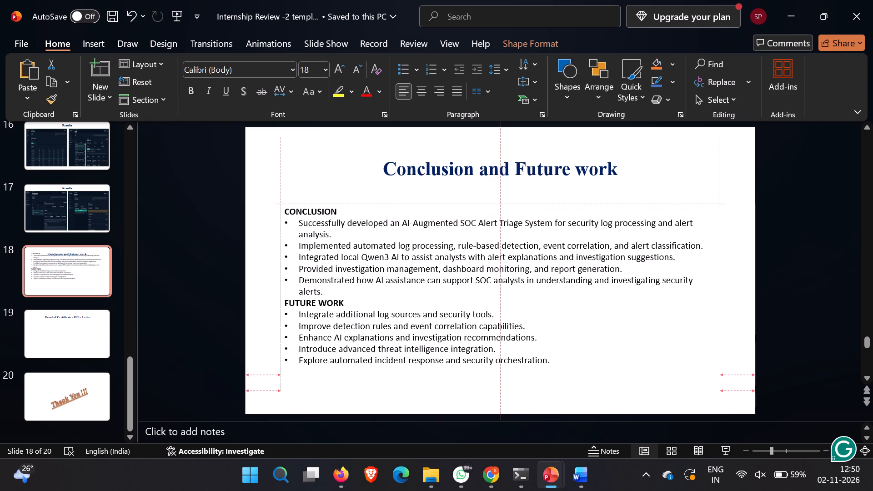
pyautogui.moveTo(388, 203); pyautogui.dragTo(388, 195)
pyautogui.click(748, 156)
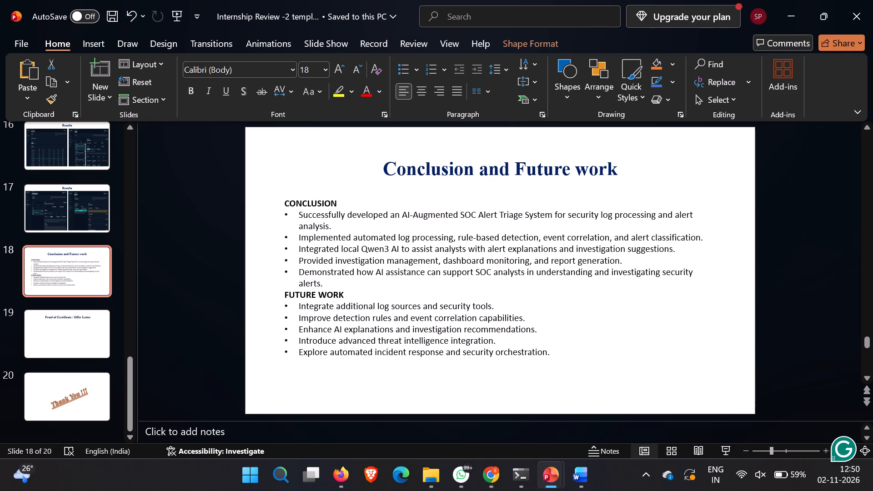
# Set all the Conclusion and Future Work body text on slide 18 to Times New Roman, size 24.
pyautogui.moveTo(285, 204); pyautogui.dragTo(558, 352)
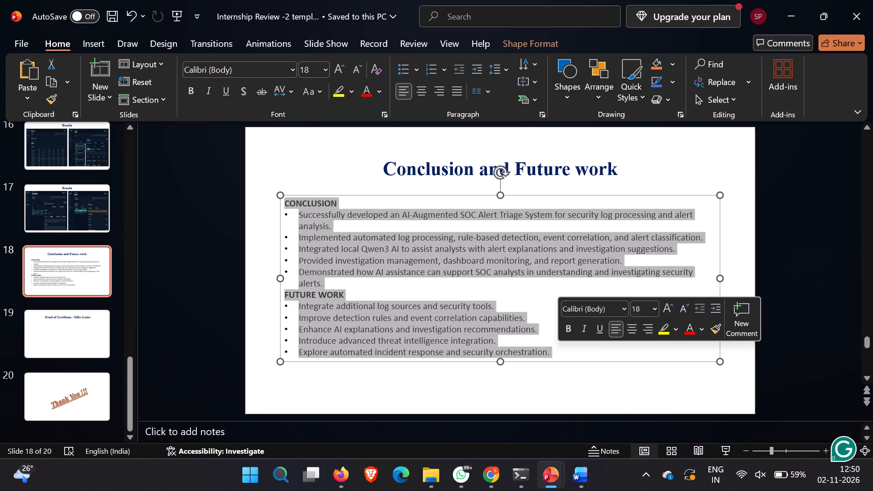
pyautogui.click(599, 311)
pyautogui.write('ti')
pyautogui.press('Return')
pyautogui.click(641, 304)
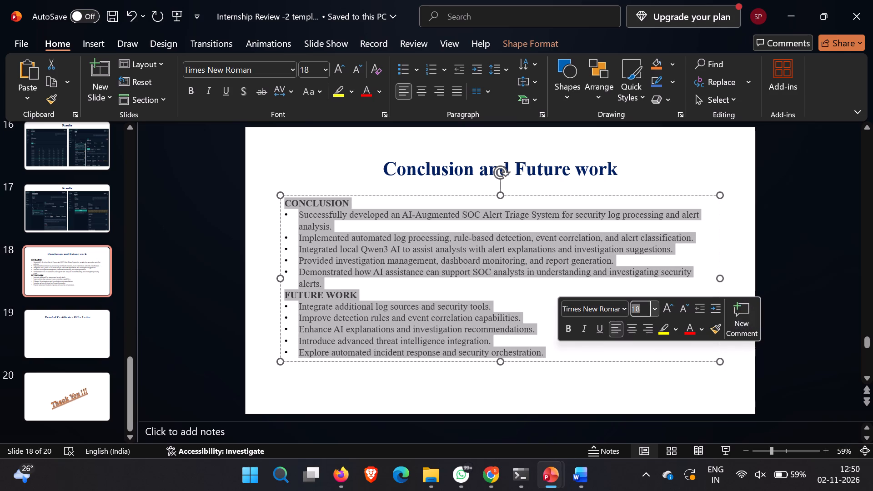
pyautogui.write('24')
pyautogui.press('Return')
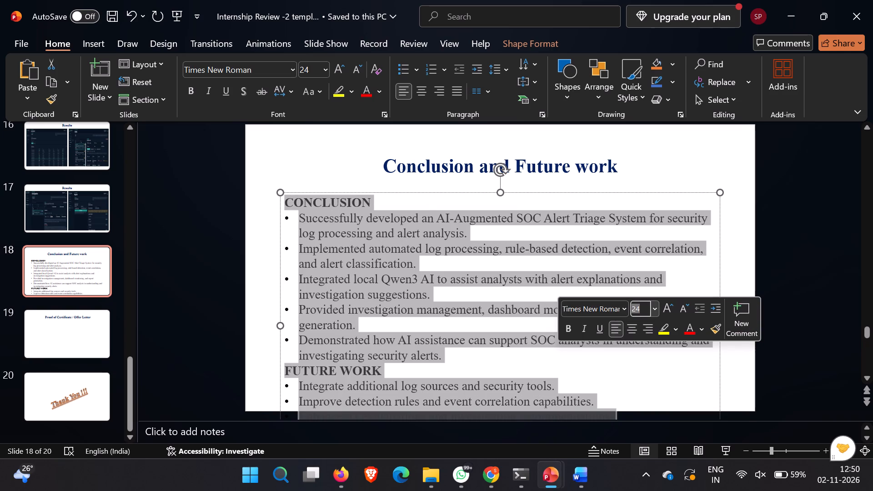
pyautogui.click(831, 243)
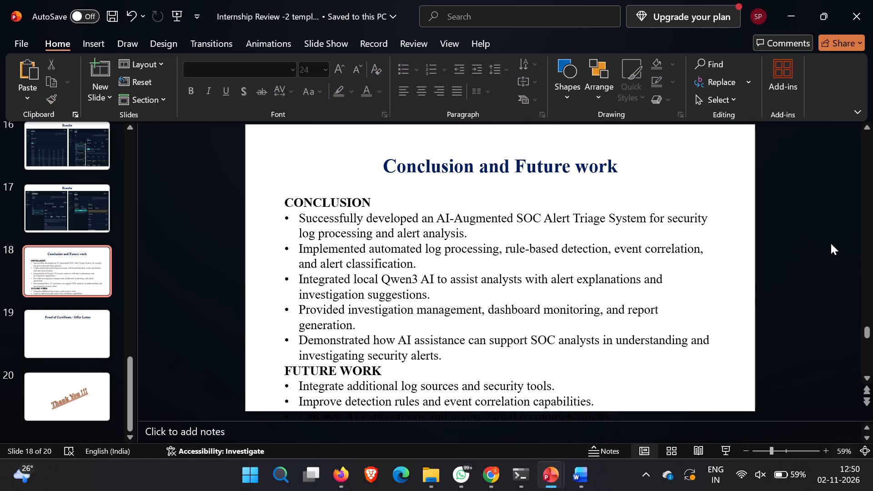
# Cut the FUTURE WORK heading and its bullets from slide 18 and delete the leftover period and blank line.
pyautogui.moveTo(285, 371); pyautogui.dragTo(602, 421)
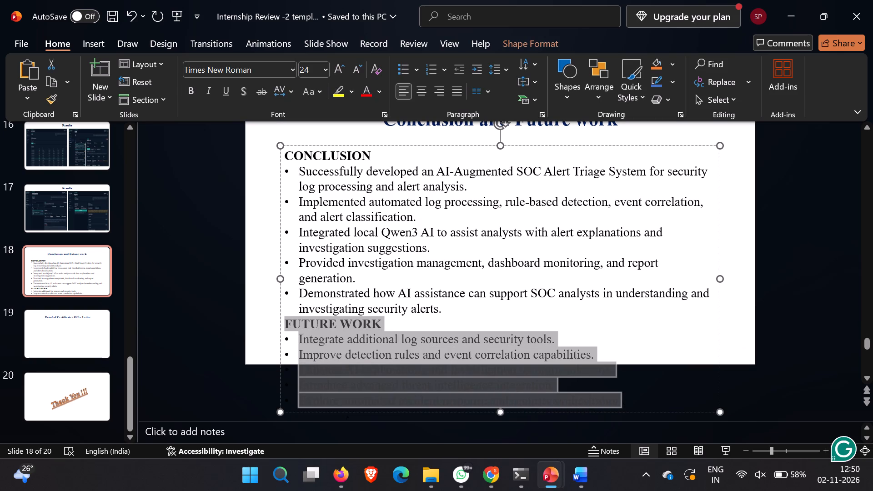
pyautogui.moveTo(602, 421); pyautogui.dragTo(614, 421)
pyautogui.hotkey('ctrl', 'x')
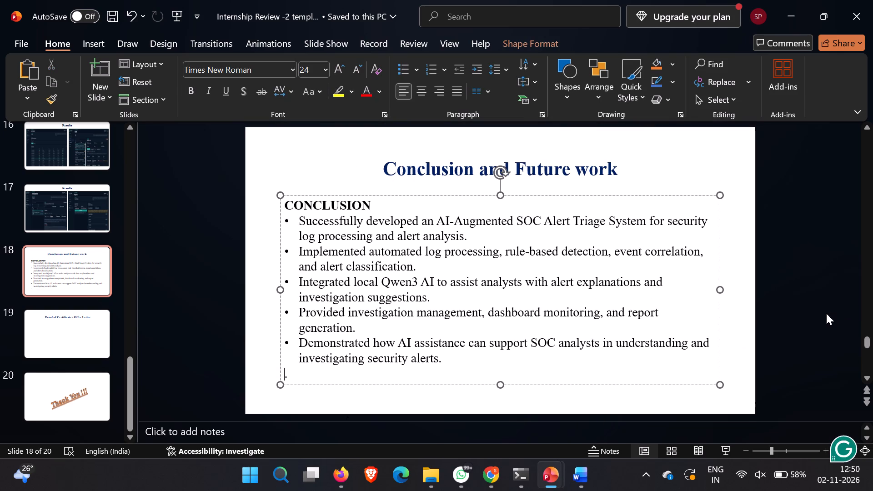
pyautogui.press('Right')
pyautogui.press('BackSpace')
pyautogui.click(826, 313)
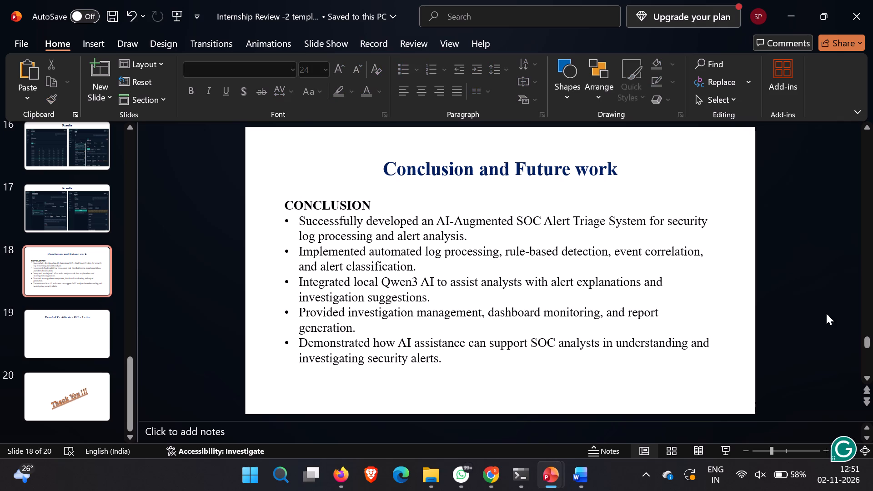
# Duplicate slide 18 and replace the CONCLUSION text on the new slide 19 with the cut FUTURE WORK section.
pyautogui.rightClick(89, 265)
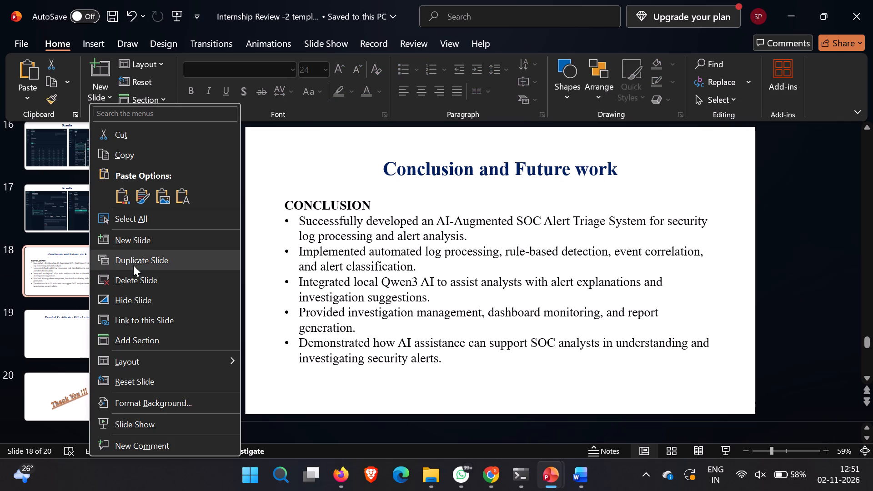
pyautogui.click(136, 258)
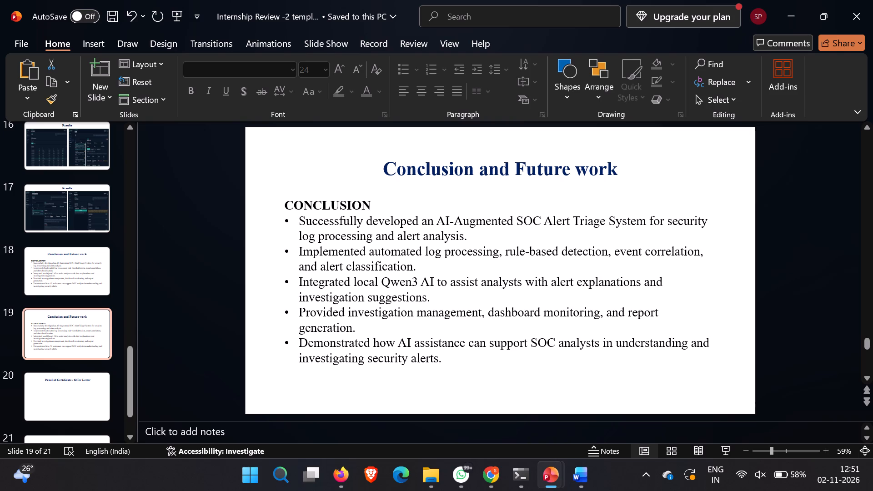
pyautogui.moveTo(286, 207); pyautogui.dragTo(502, 355)
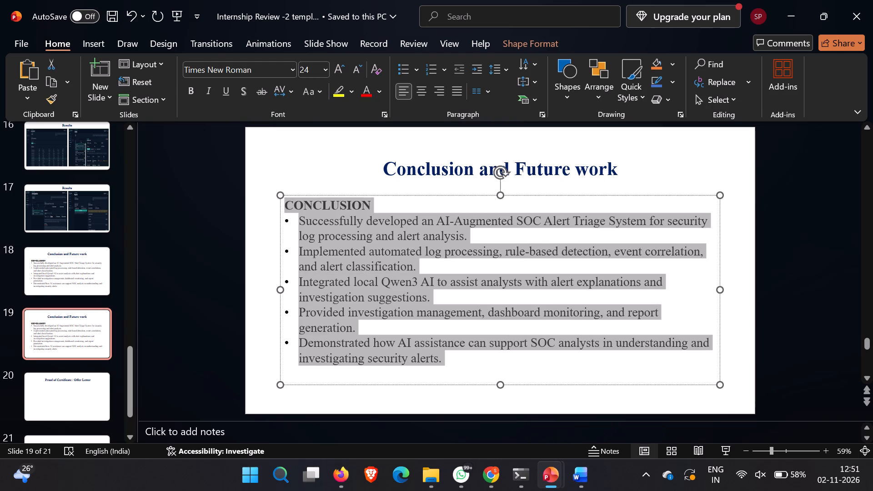
pyautogui.moveTo(502, 355); pyautogui.dragTo(509, 355)
pyautogui.hotkey('ctrl', 'v')
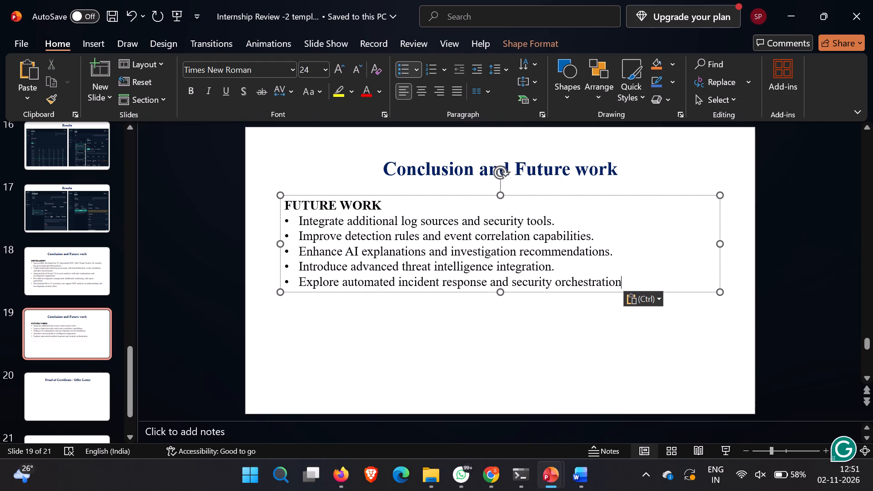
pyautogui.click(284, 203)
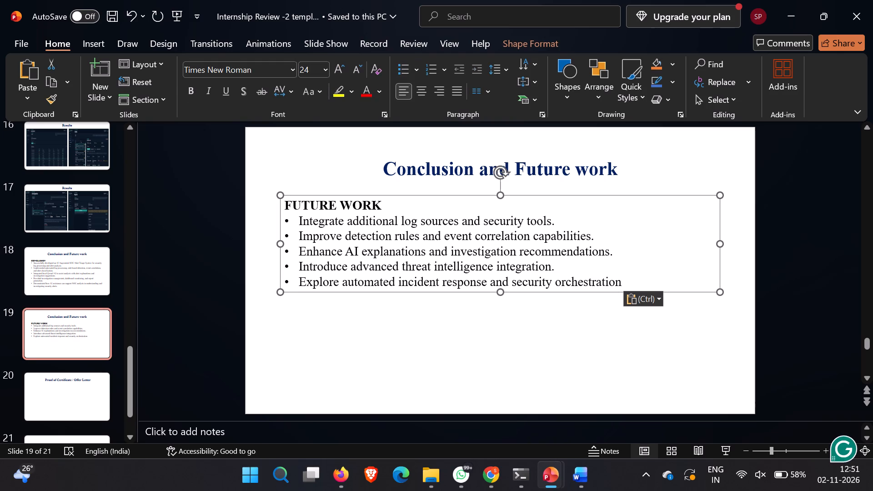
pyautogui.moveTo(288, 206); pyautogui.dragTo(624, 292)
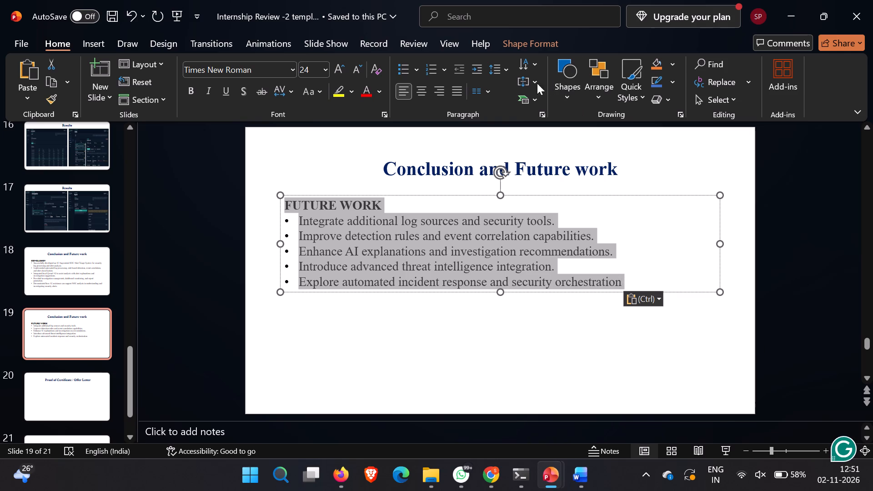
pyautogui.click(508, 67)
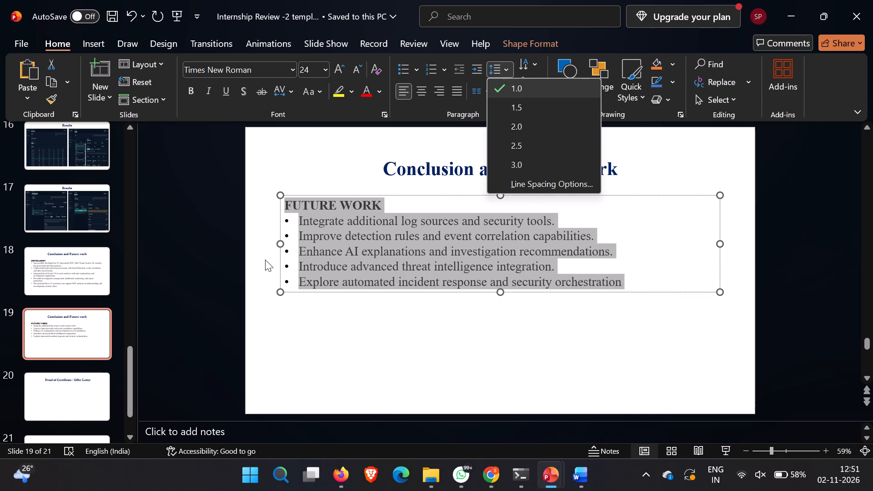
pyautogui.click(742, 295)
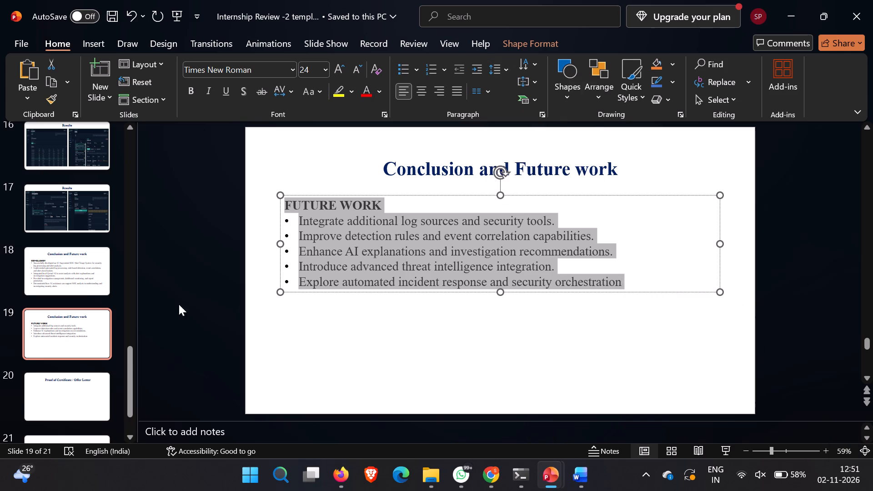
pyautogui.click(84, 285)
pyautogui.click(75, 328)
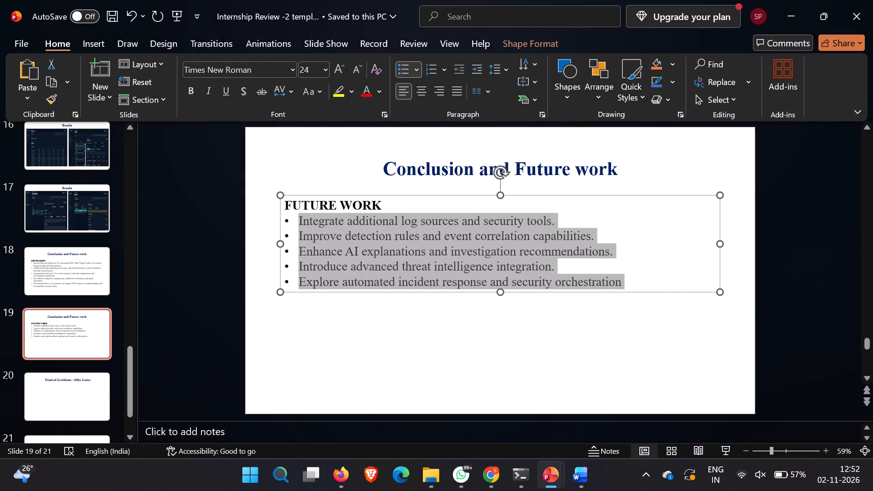
# Set all the pasted text under the FUTURE WORK heading on slide 19 to Times New Roman.
pyautogui.doubleClick(299, 225)
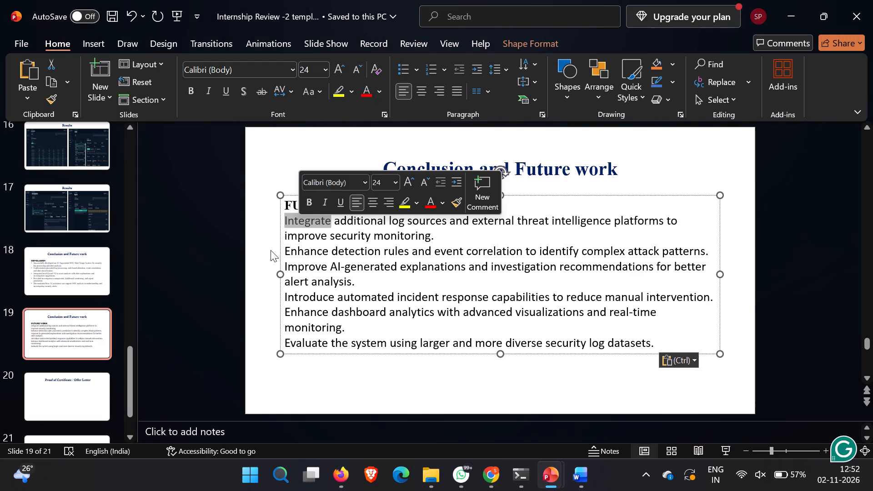
pyautogui.click(271, 250)
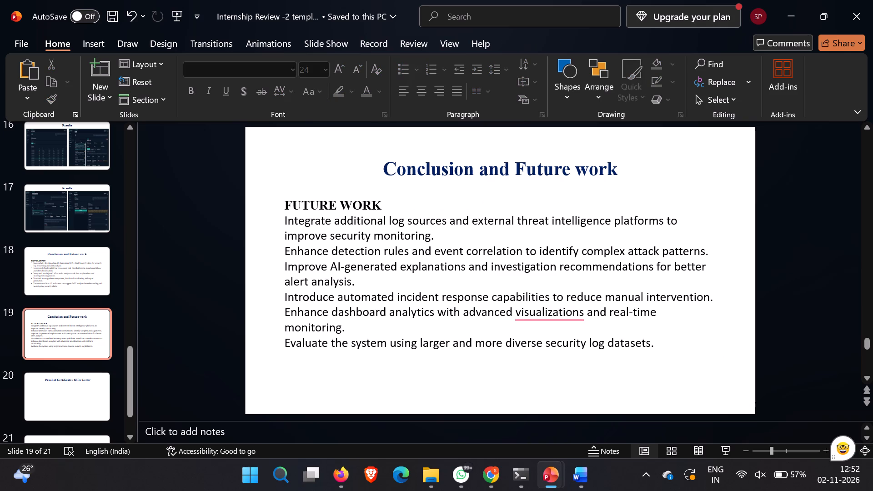
pyautogui.click(283, 220)
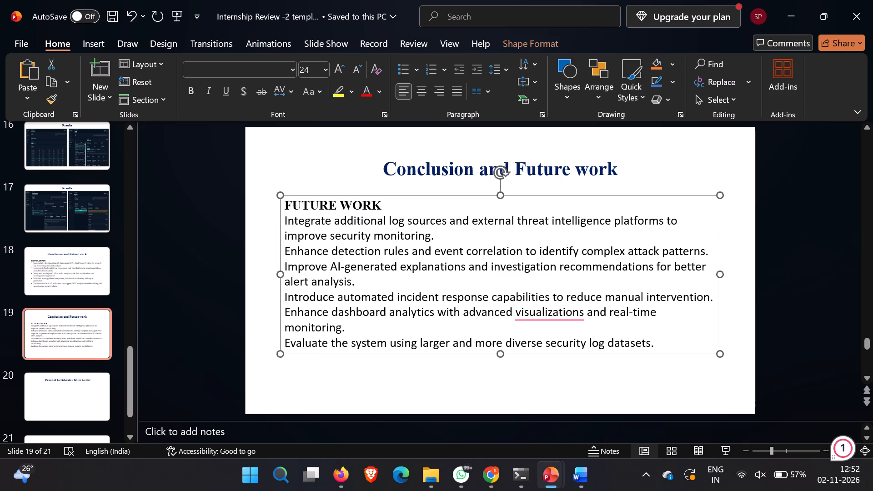
pyautogui.moveTo(284, 220); pyautogui.dragTo(393, 251)
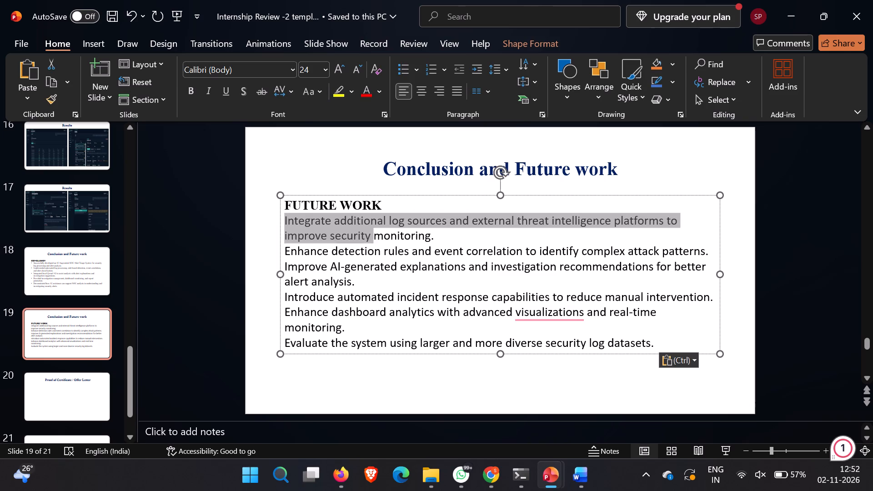
pyautogui.moveTo(393, 251); pyautogui.dragTo(656, 342)
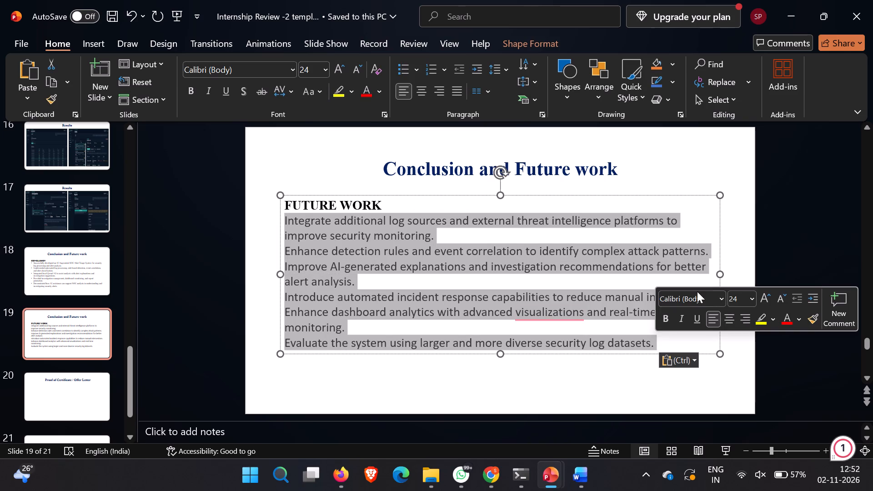
pyautogui.click(697, 291)
pyautogui.click(702, 298)
pyautogui.write('ti')
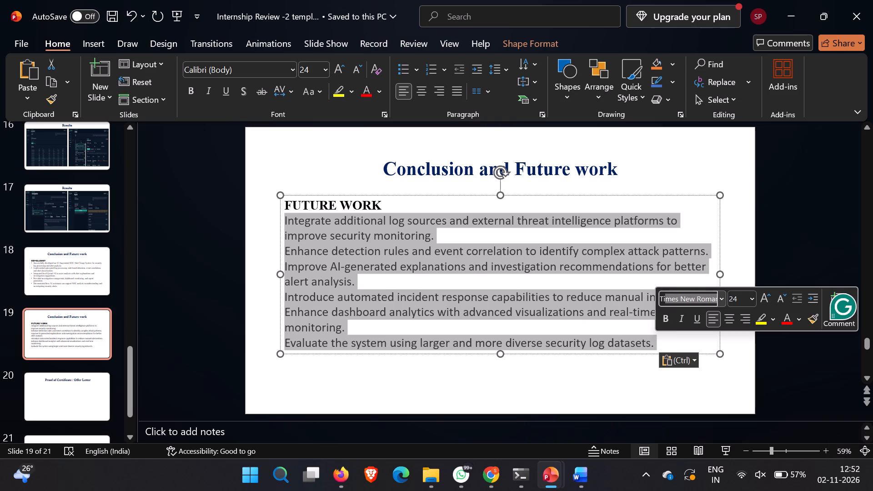
pyautogui.press('Return')
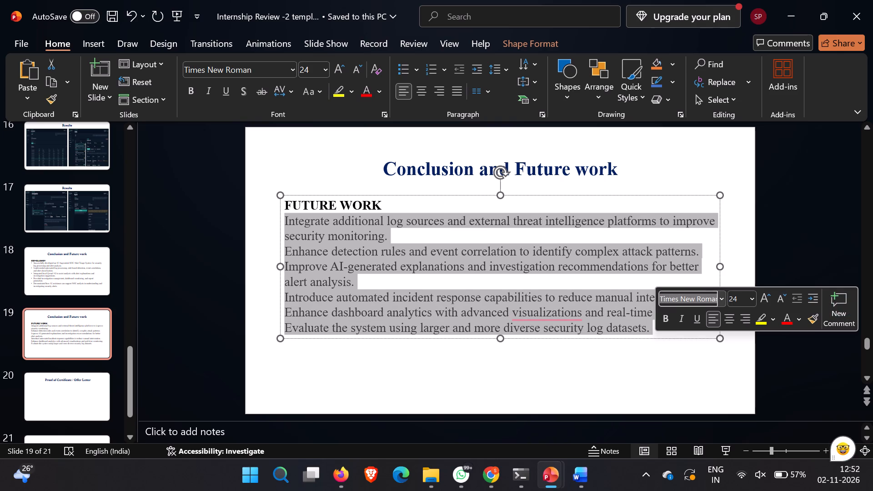
# Compare the text formatting of the FUTURE WORK heading on slide 19 with the CONCLUSION heading and points on slide 18.
pyautogui.tripleClick(362, 200)
pyautogui.click(55, 291)
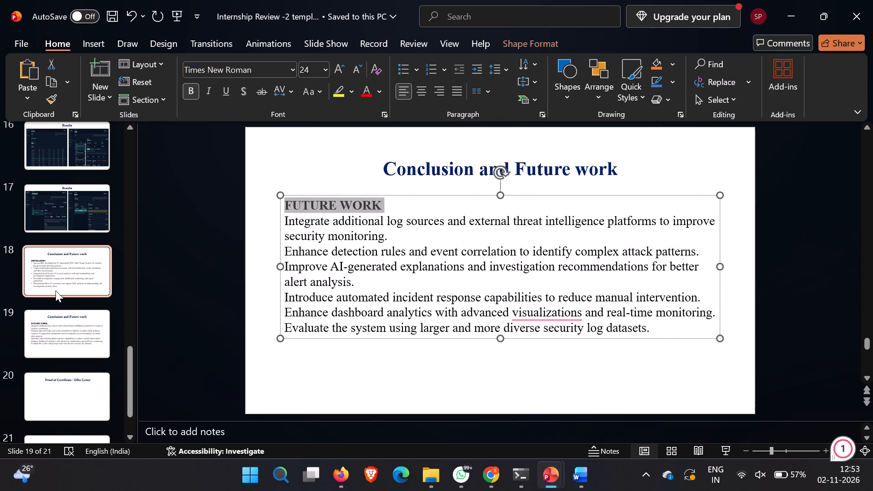
pyautogui.doubleClick(311, 251)
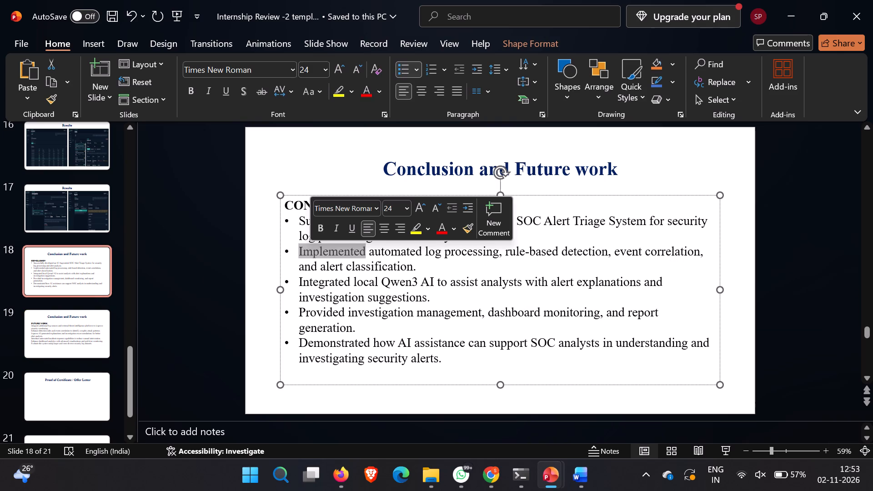
pyautogui.tripleClick(304, 201)
pyautogui.click(99, 320)
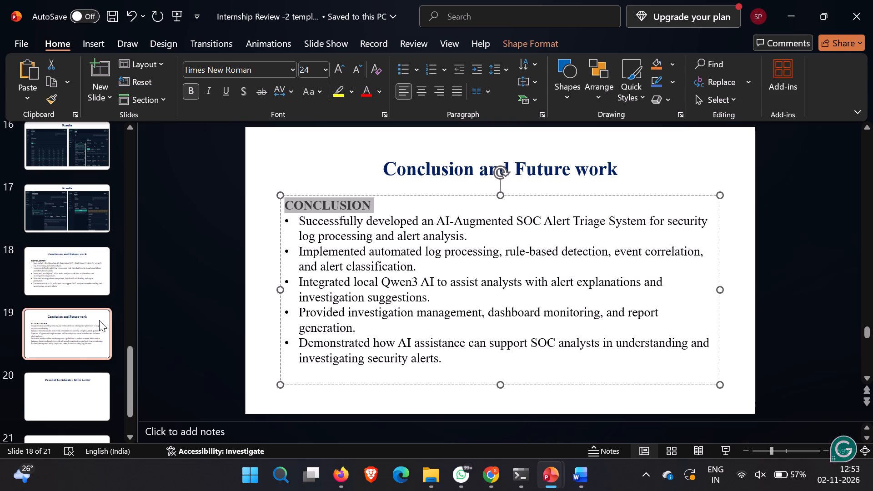
# Add round bullets to the points under FUTURE WORK on slide 19, one by one from "Integrate additional log sources" downward.
pyautogui.click(284, 220)
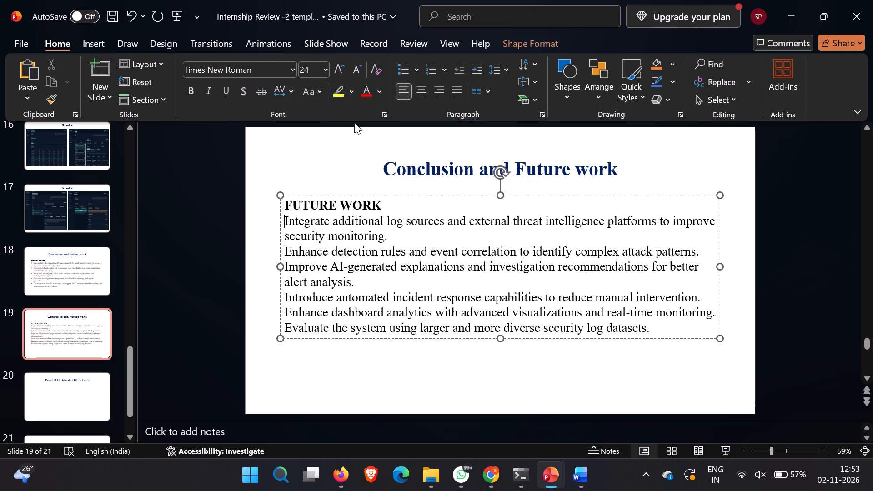
pyautogui.click(398, 70)
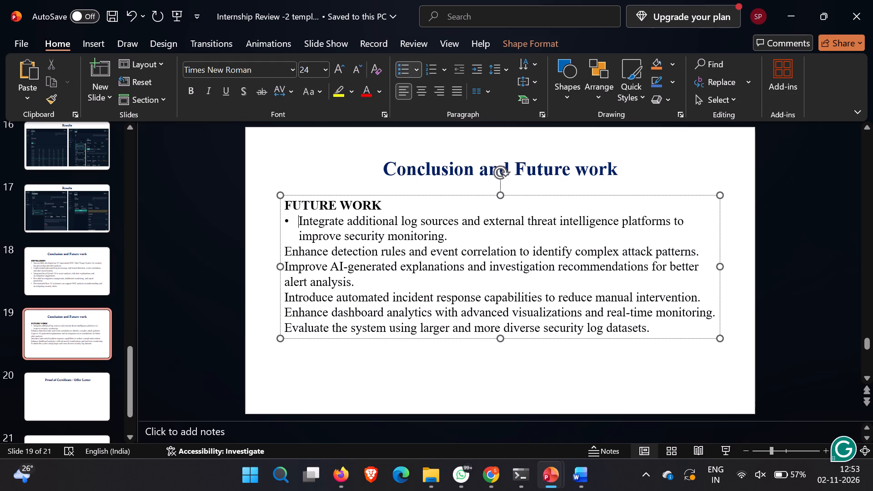
pyautogui.click(284, 250)
pyautogui.click(401, 66)
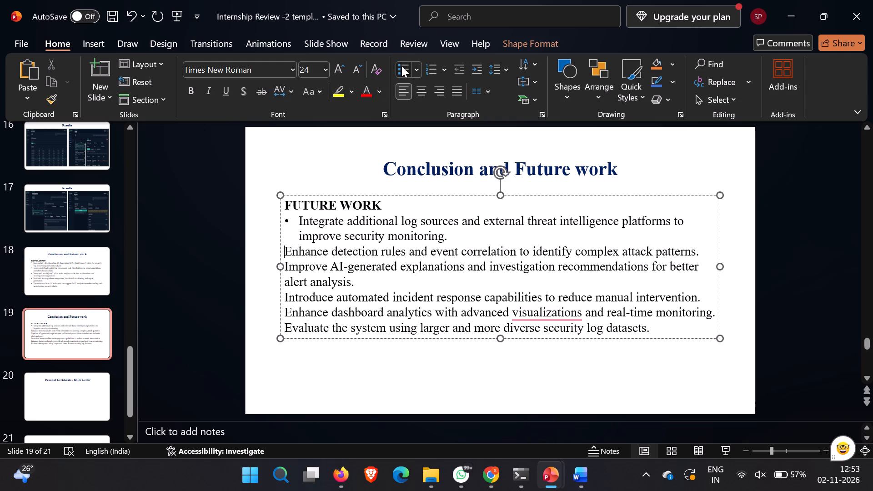
pyautogui.click(284, 269)
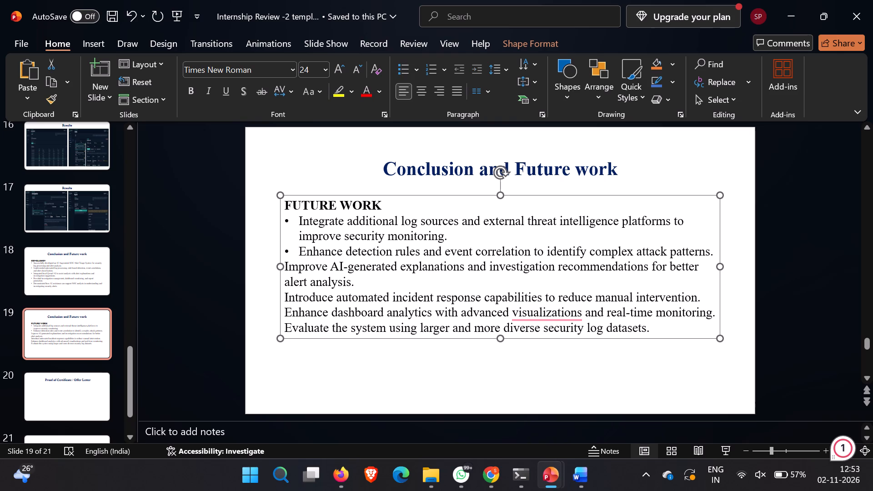
pyautogui.click(287, 267)
pyautogui.press('Left')
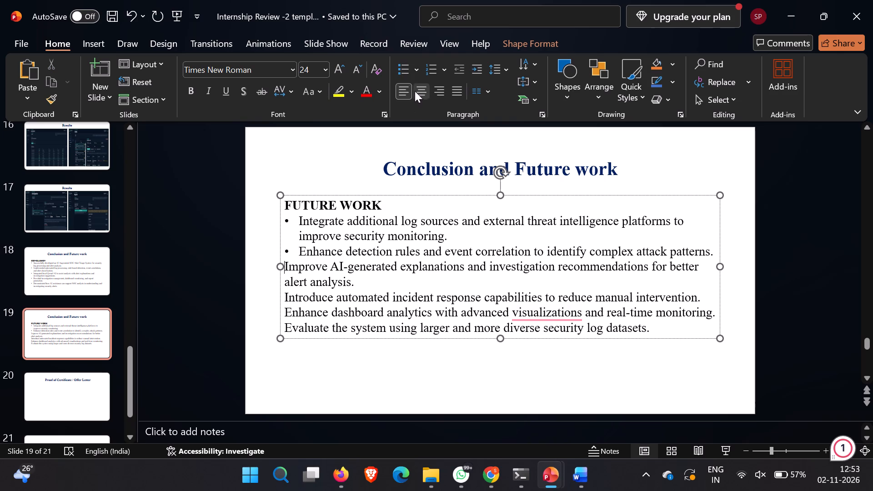
pyautogui.click(403, 75)
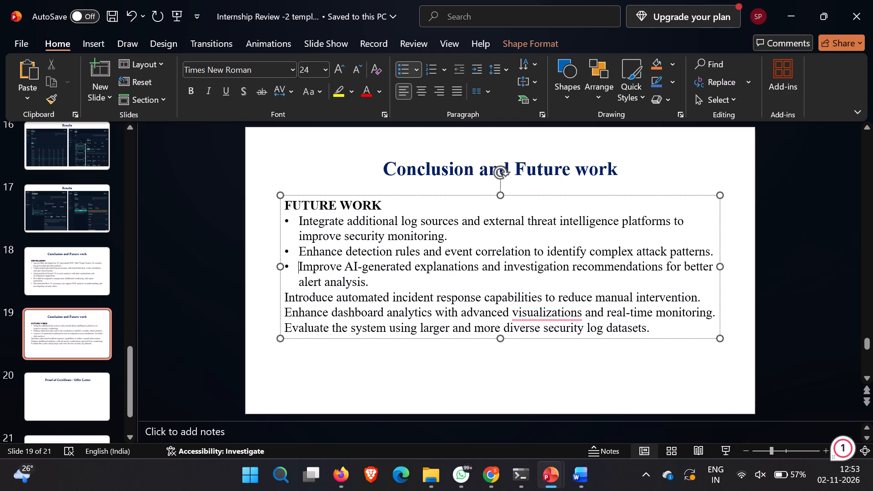
pyautogui.click(285, 298)
pyautogui.click(401, 72)
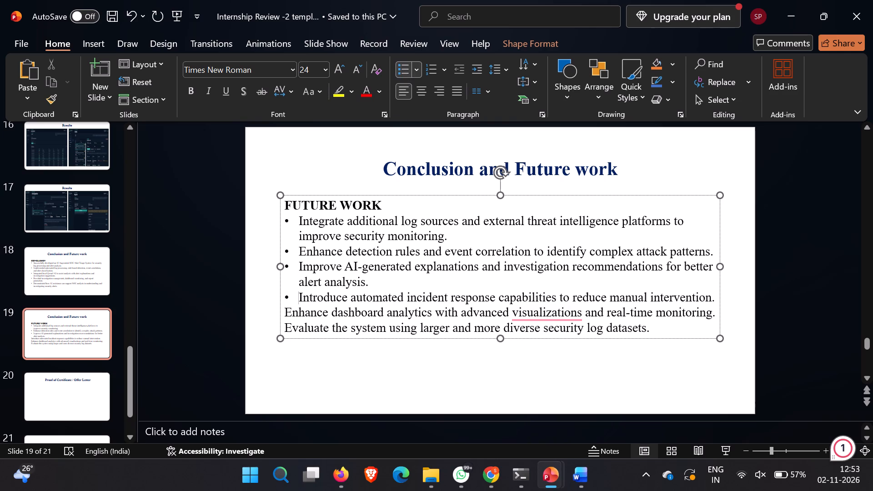